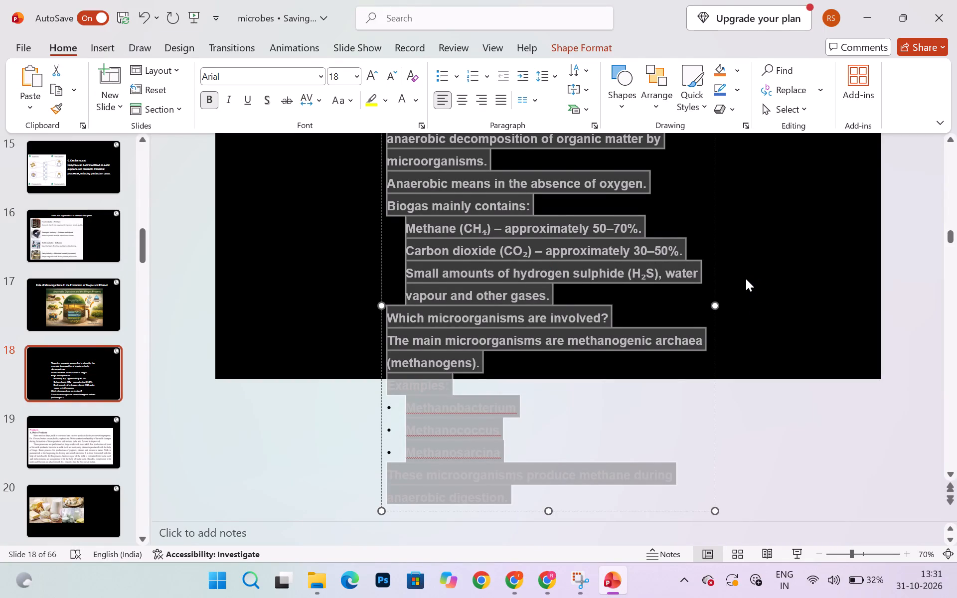
{"action": "scroll", "coordinate": [746, 279], "scroll_direction": "up", "scroll_amount": 2}
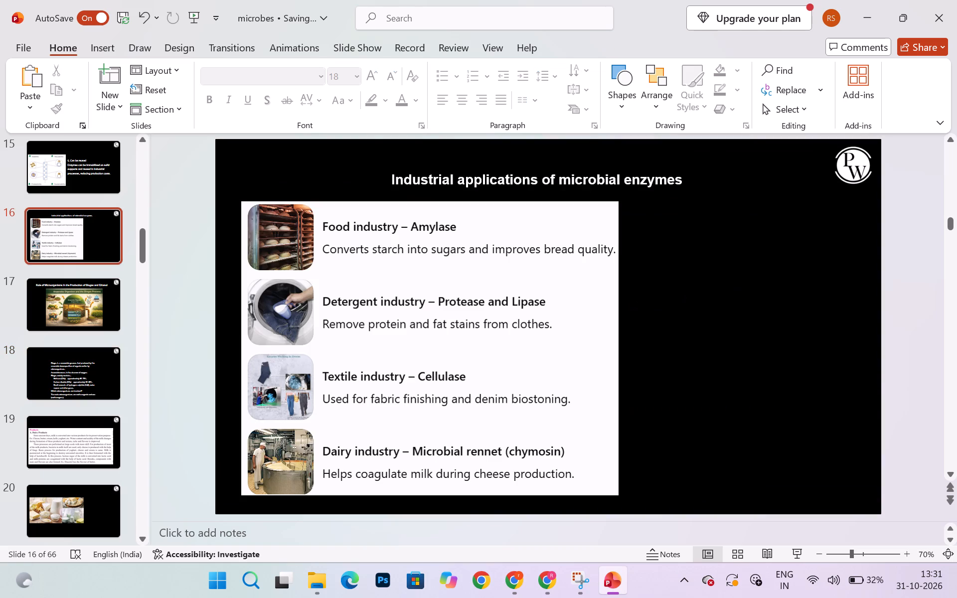
{"action": "left_click", "coordinate": [41, 360]}
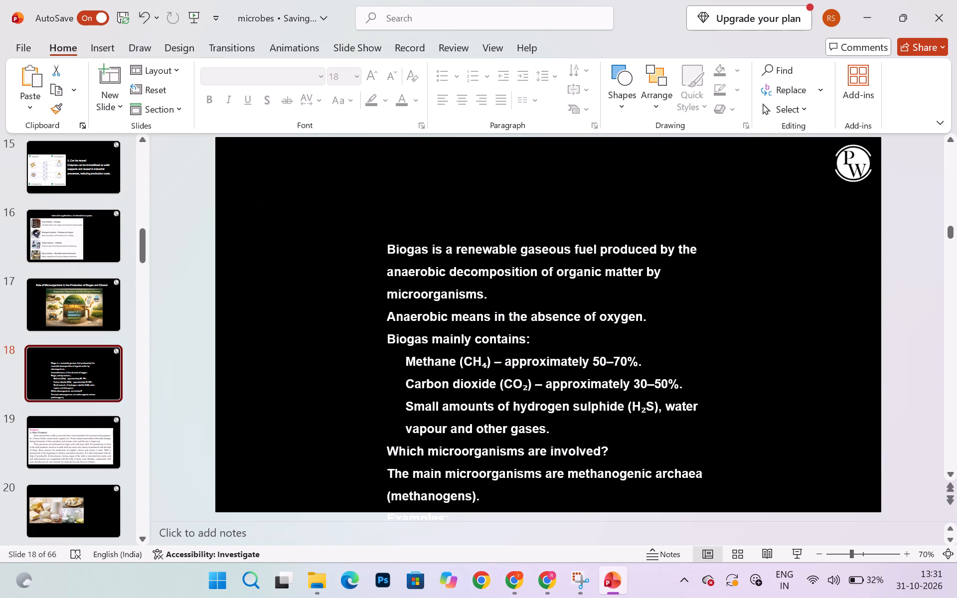
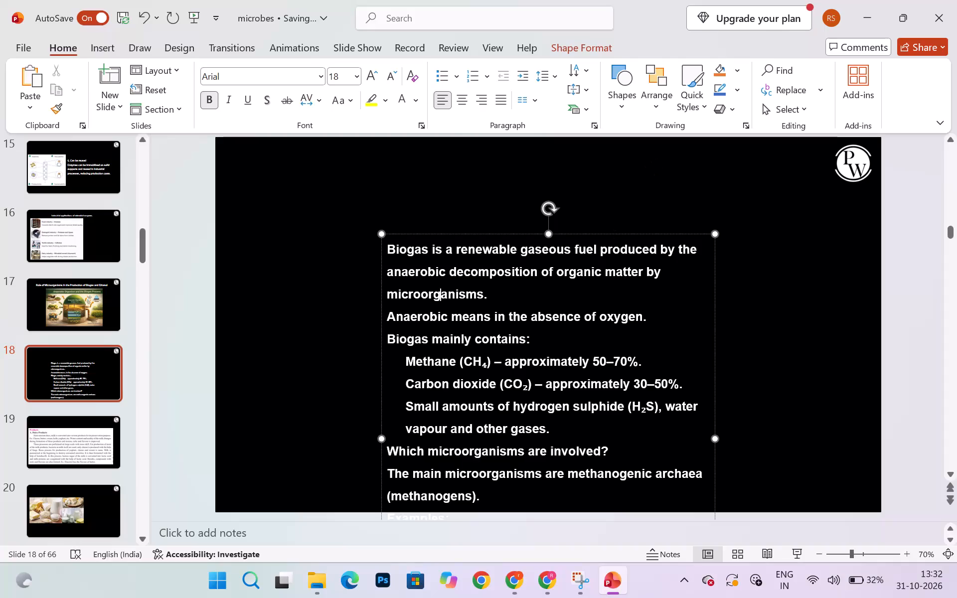
Reposition the biogas text box near slide 18's upper edge and widen it across the slide so all the text fits.
{"action": "left_click_drag", "start_coordinate": [602, 235], "coordinate": [463, 163]}
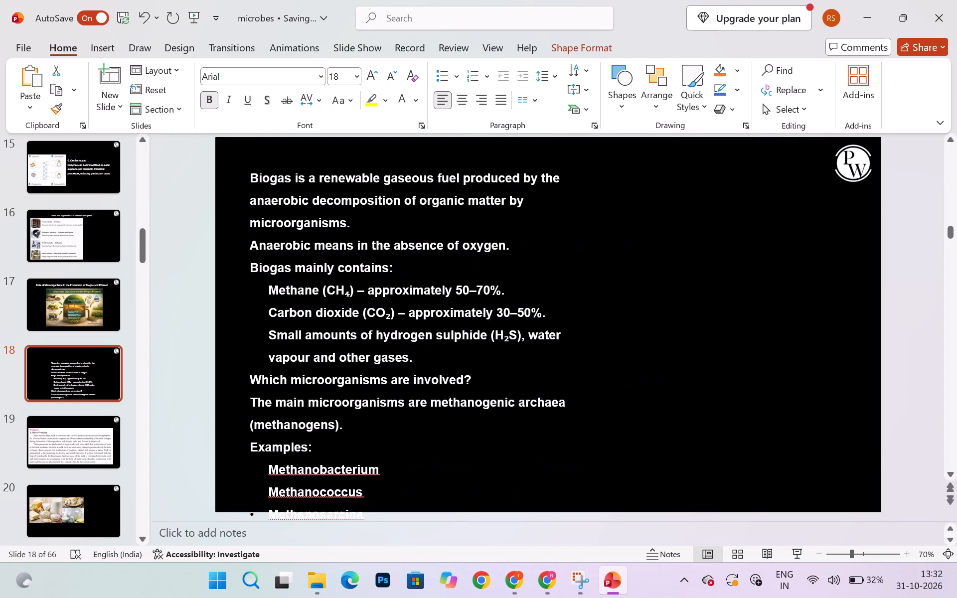
{"action": "left_click_drag", "start_coordinate": [463, 163], "coordinate": [463, 155]}
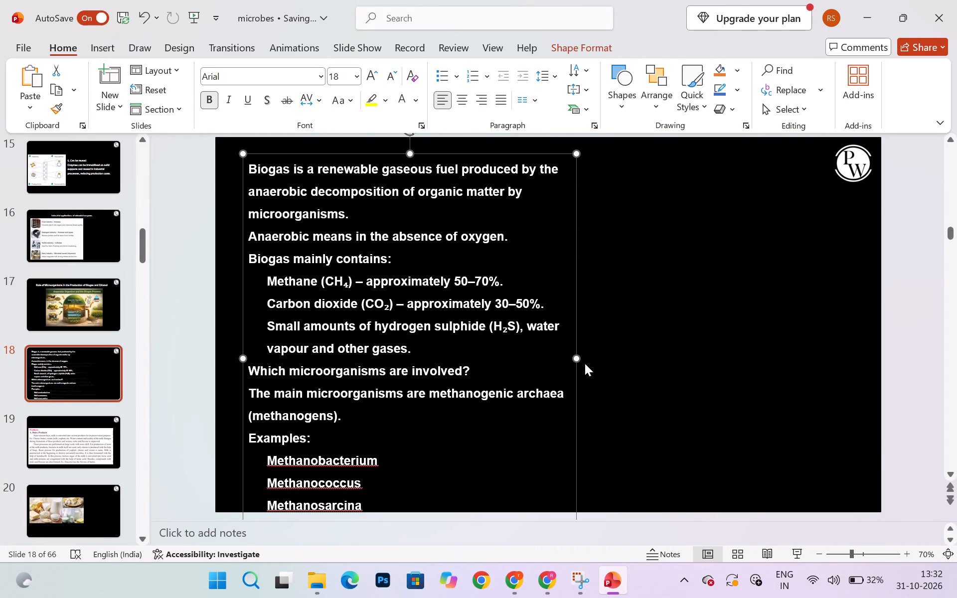
{"action": "left_click_drag", "start_coordinate": [580, 358], "coordinate": [809, 554]}
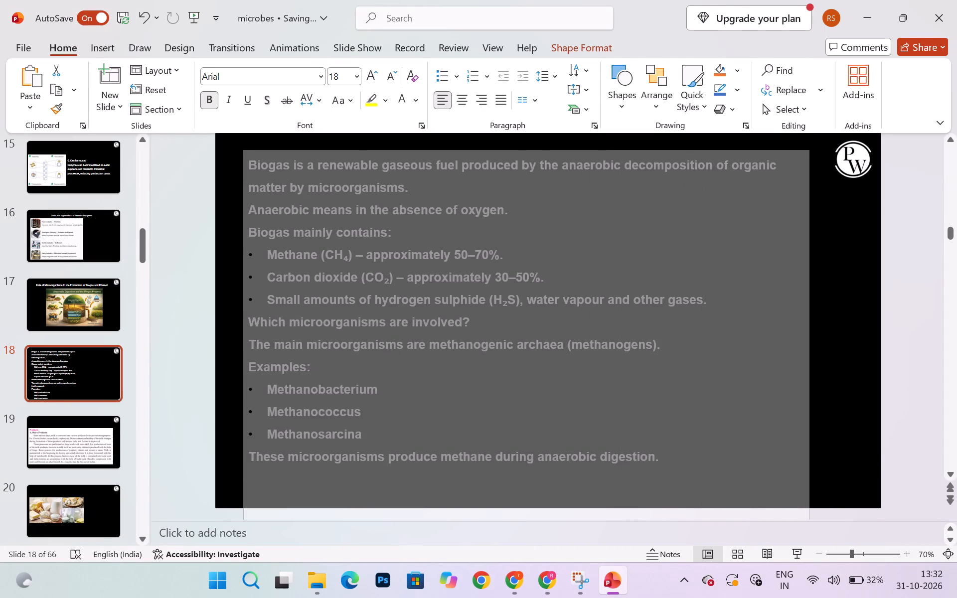
{"action": "left_click_drag", "start_coordinate": [809, 554], "coordinate": [809, 575]}
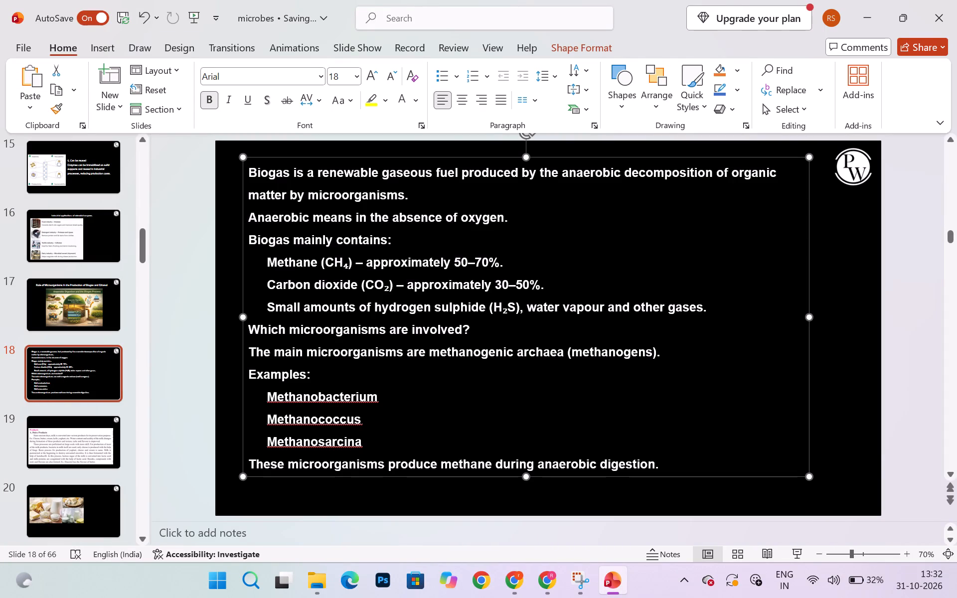
{"action": "left_click_drag", "start_coordinate": [674, 158], "coordinate": [676, 167]}
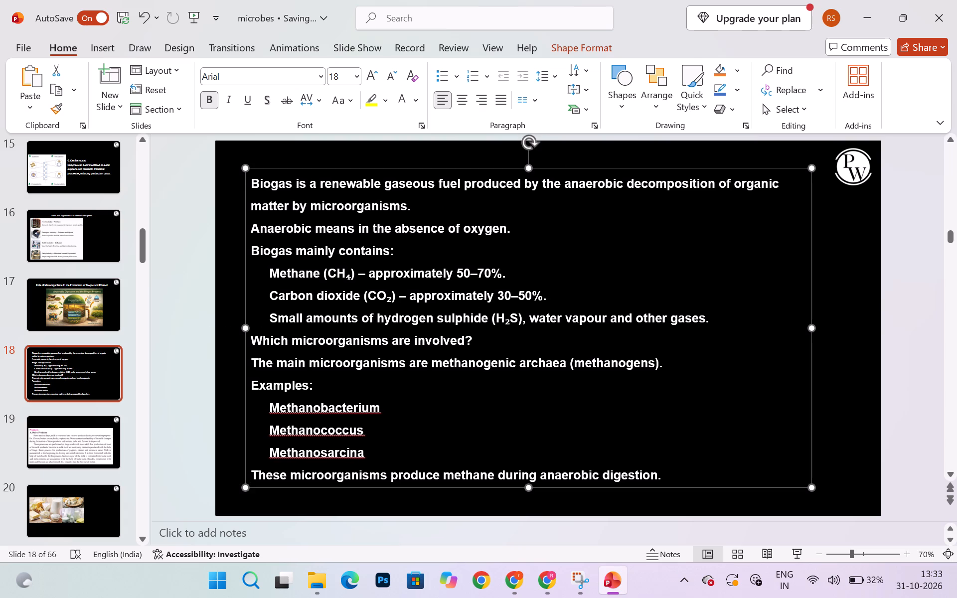
Delete the sentence "Anaerobic means in the absence of oxygen." from the biogas text.
{"action": "left_click_drag", "start_coordinate": [253, 226], "coordinate": [501, 227]}
{"action": "key", "text": "BackSpace"}
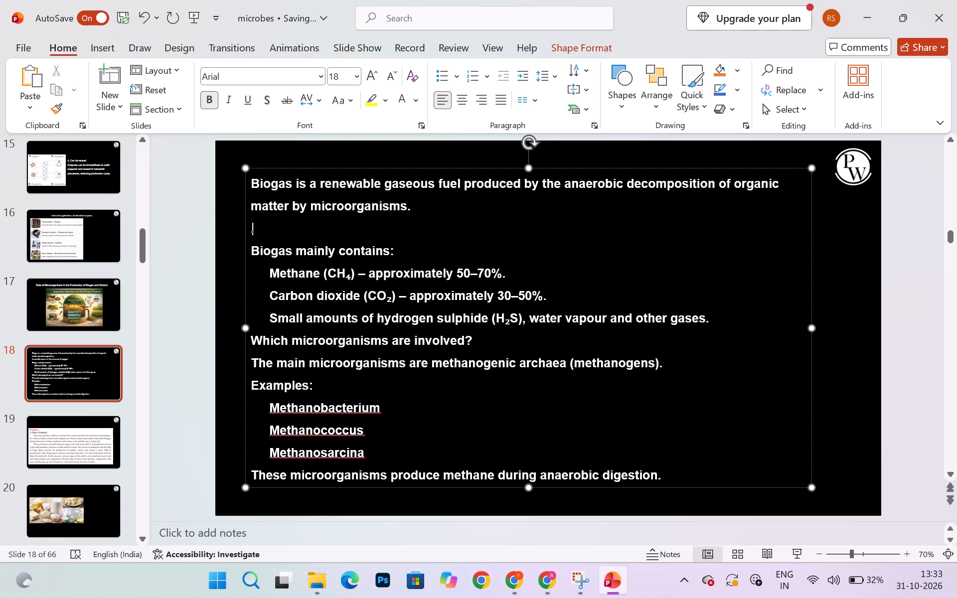
{"action": "left_click", "coordinate": [472, 226]}
{"action": "key", "text": "BackSpace"}
Colour the opening word "Biogas" in the first sentence with the orange theme colour.
{"action": "left_click_drag", "start_coordinate": [252, 180], "coordinate": [289, 188]}
{"action": "left_click", "coordinate": [289, 188]}
{"action": "left_click", "coordinate": [250, 182]}
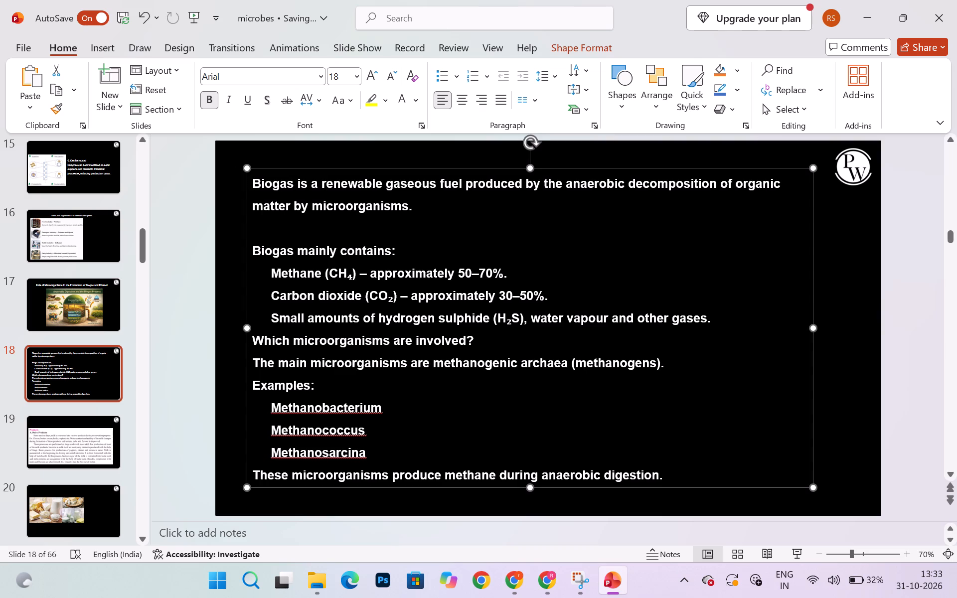
{"action": "left_click_drag", "start_coordinate": [254, 182], "coordinate": [295, 183]}
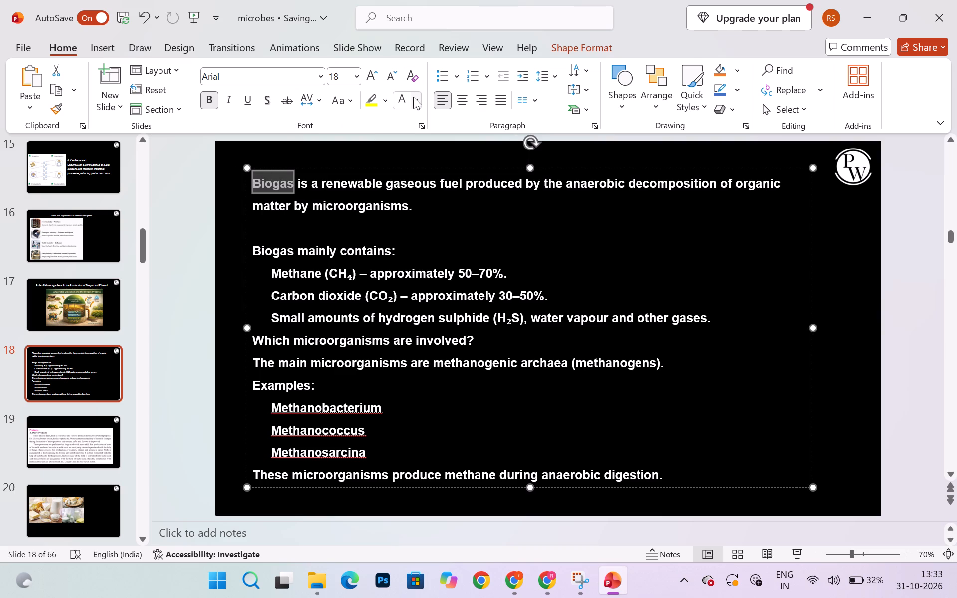
{"action": "left_click", "coordinate": [416, 98]}
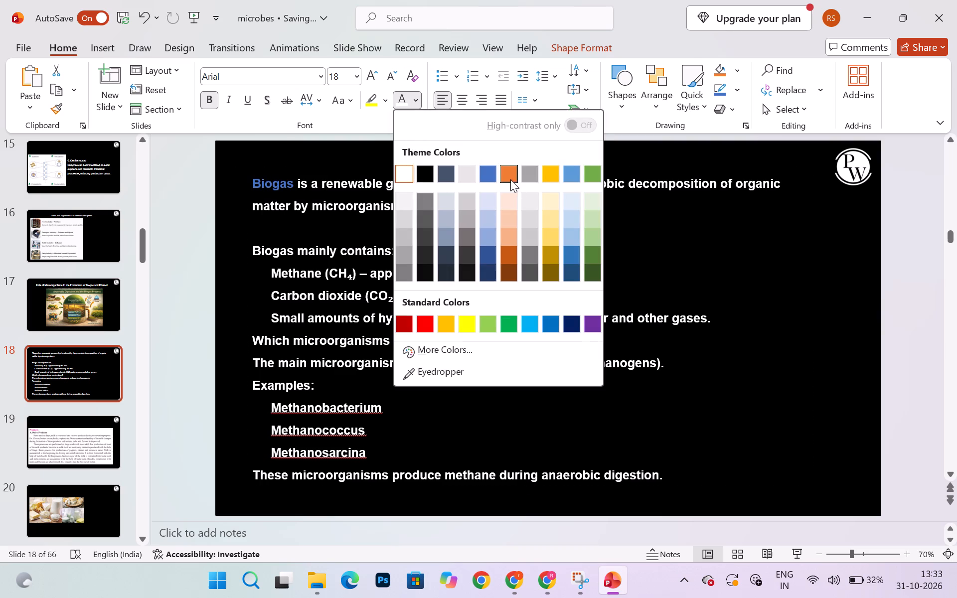
{"action": "left_click", "coordinate": [508, 173]}
{"action": "left_click", "coordinate": [555, 248]}
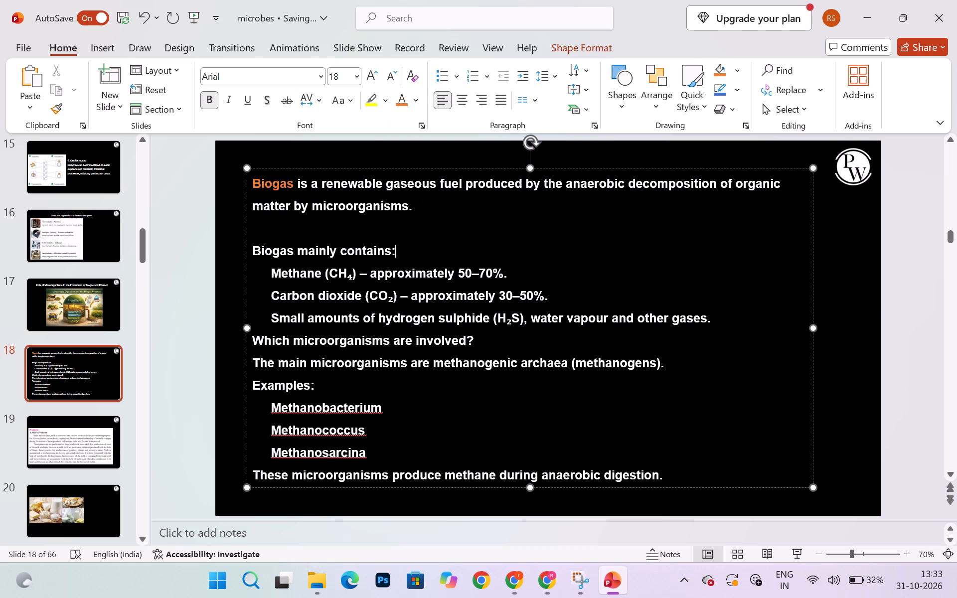
Remove the blank line above "Biogas mainly contains:".
{"action": "left_click", "coordinate": [257, 251]}
{"action": "key", "text": "BackSpace"}
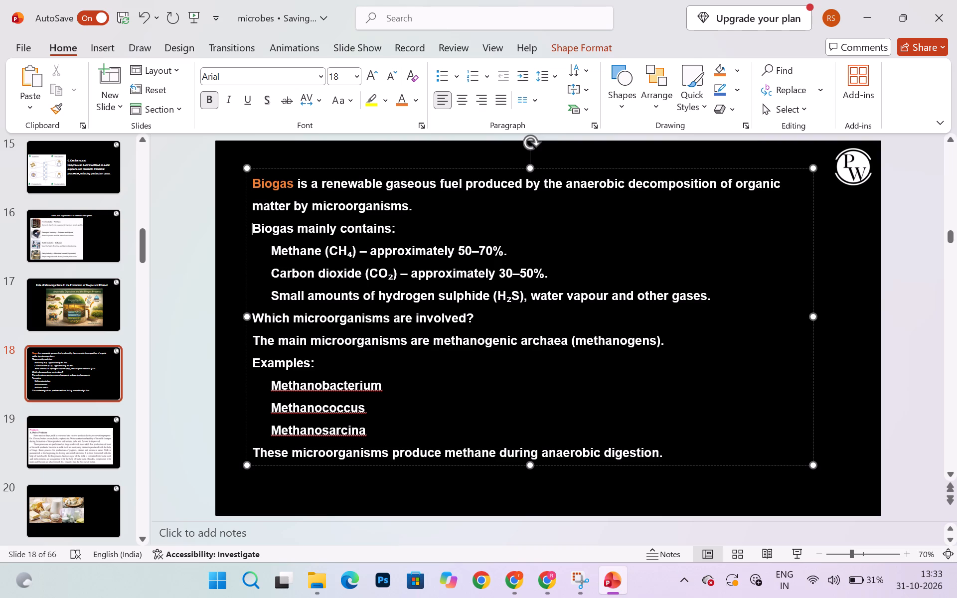
{"action": "key", "text": "Down"}
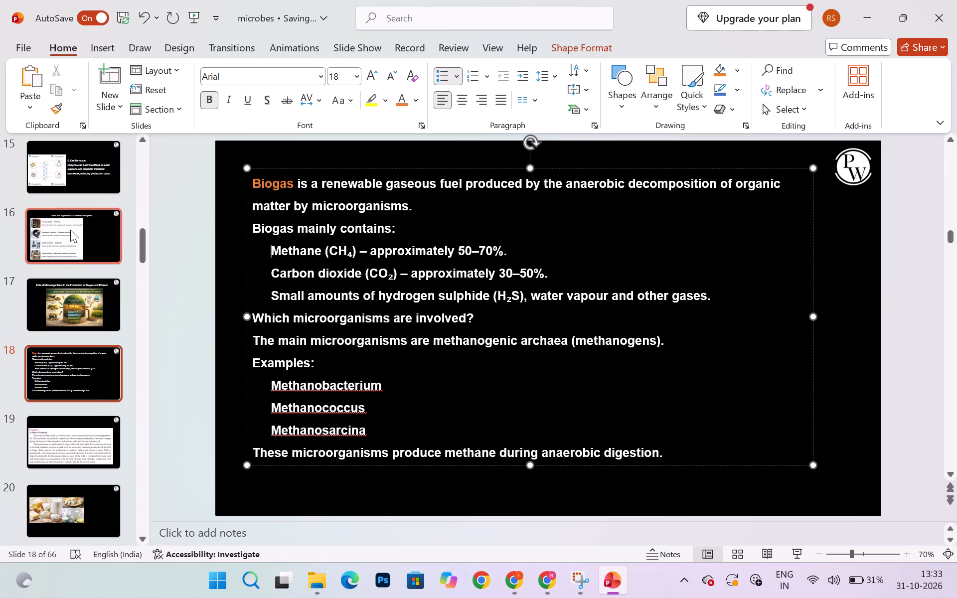
Open slide 10, "Why are microbial enzymes preferred", to view its layout.
{"action": "scroll", "coordinate": [100, 176], "scroll_direction": "up", "scroll_amount": 3}
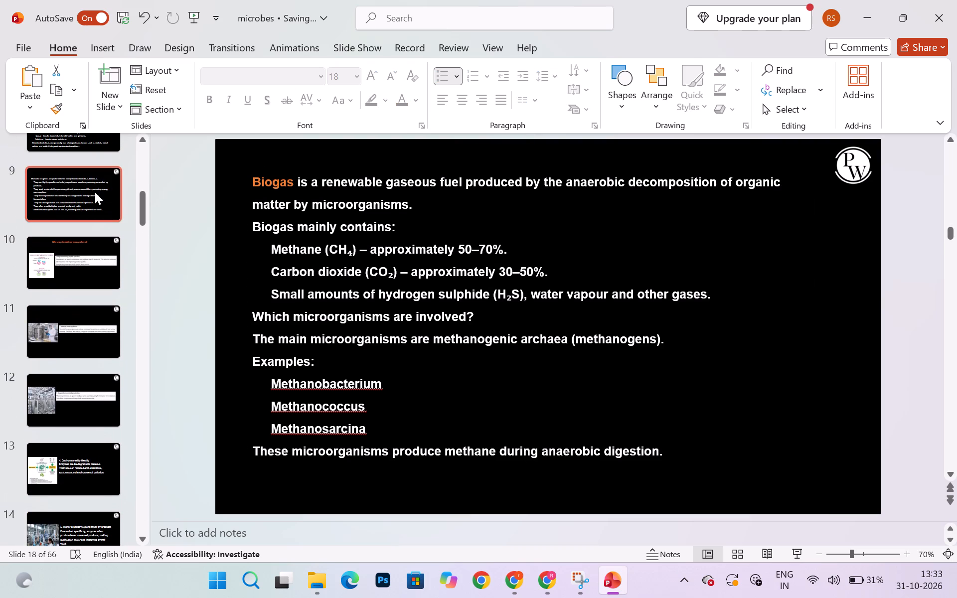
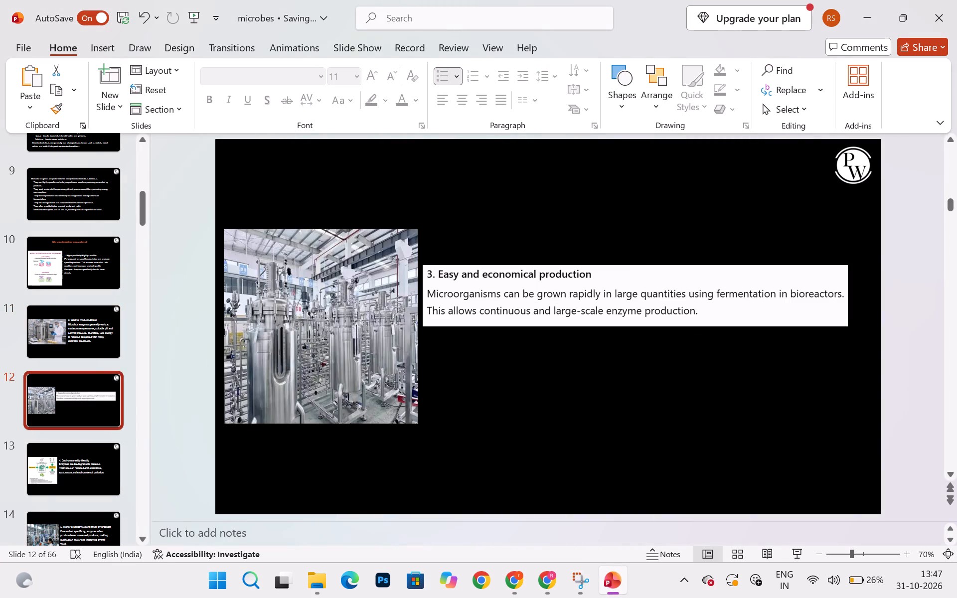
{"action": "left_click", "coordinate": [484, 293]}
{"action": "key", "text": "BackSpace"}
{"action": "key", "text": "ctrl+v"}
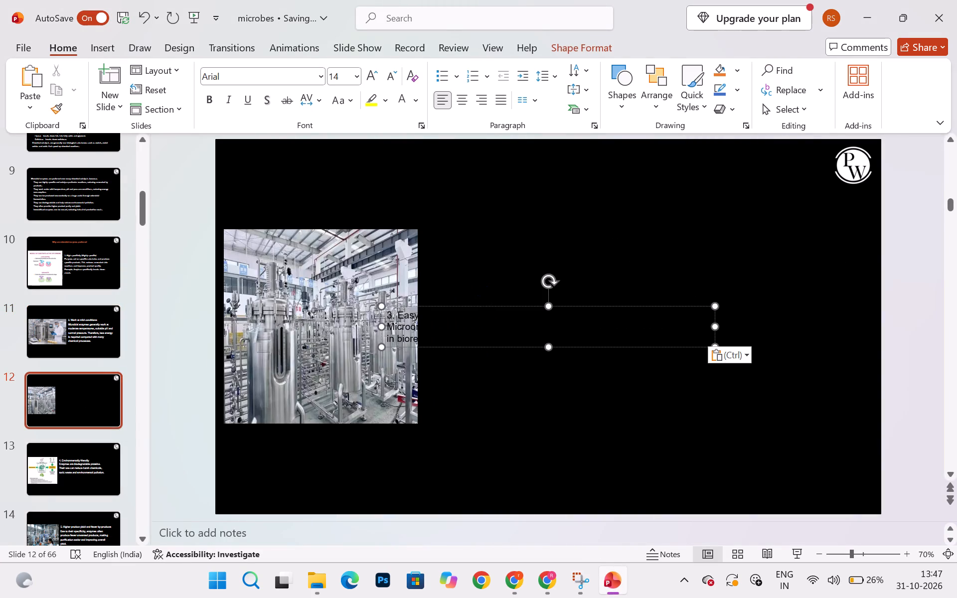
Make the economical production text 24 pt, bold and white, and set its body paragraph to 1.5 line spacing.
{"action": "key", "text": "ctrl+a"}
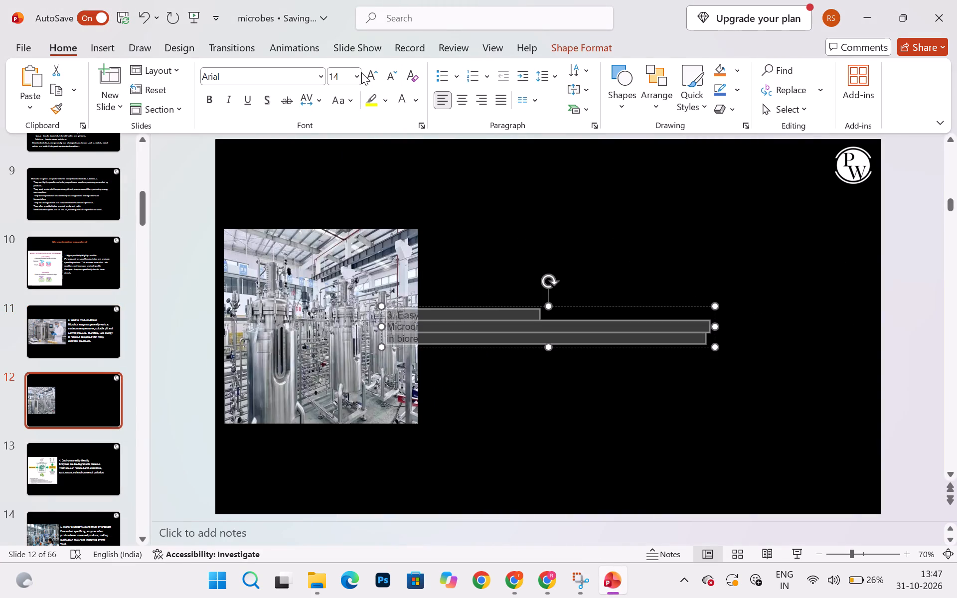
{"action": "left_click", "coordinate": [354, 75]}
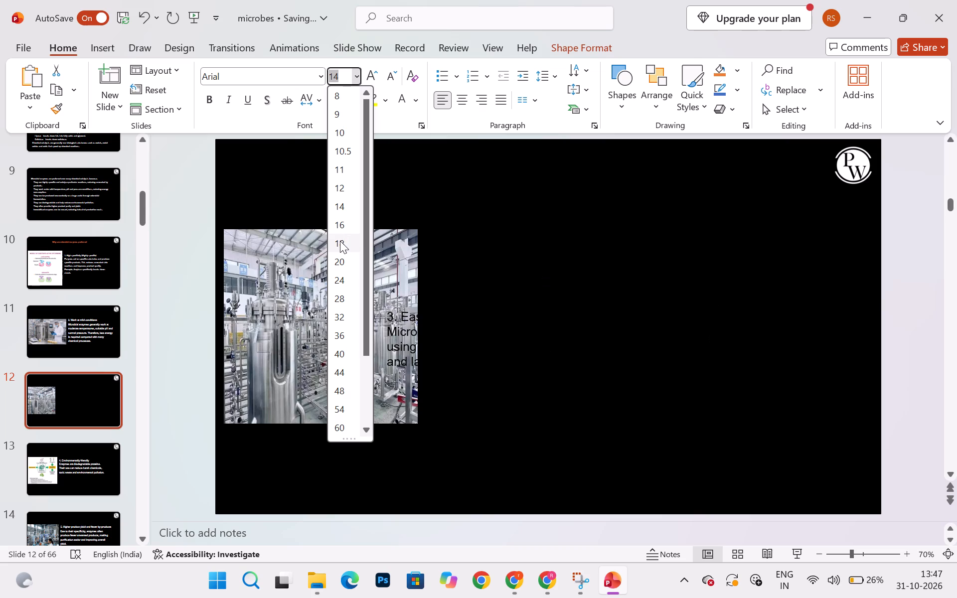
{"action": "left_click", "coordinate": [339, 278]}
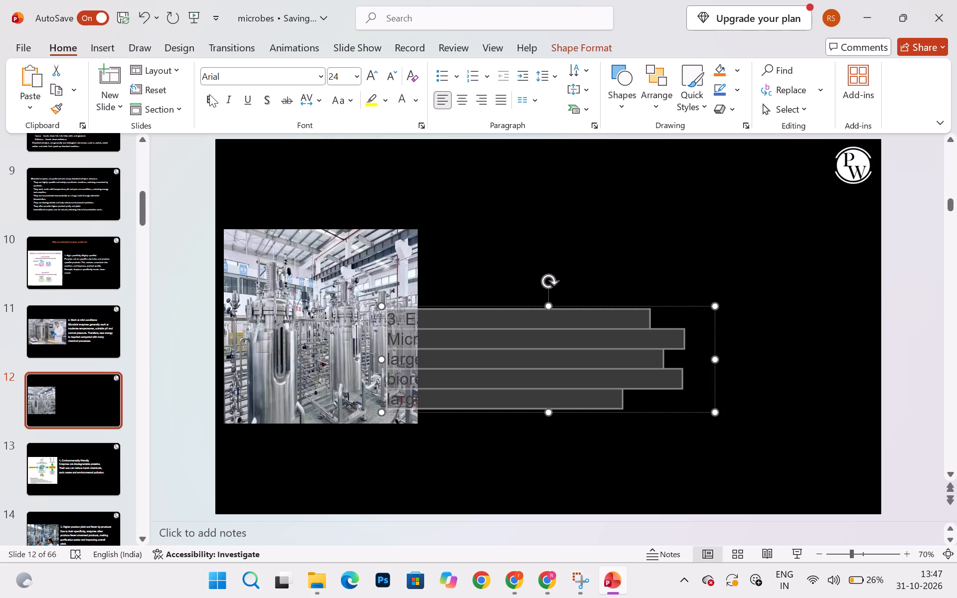
{"action": "left_click", "coordinate": [209, 94]}
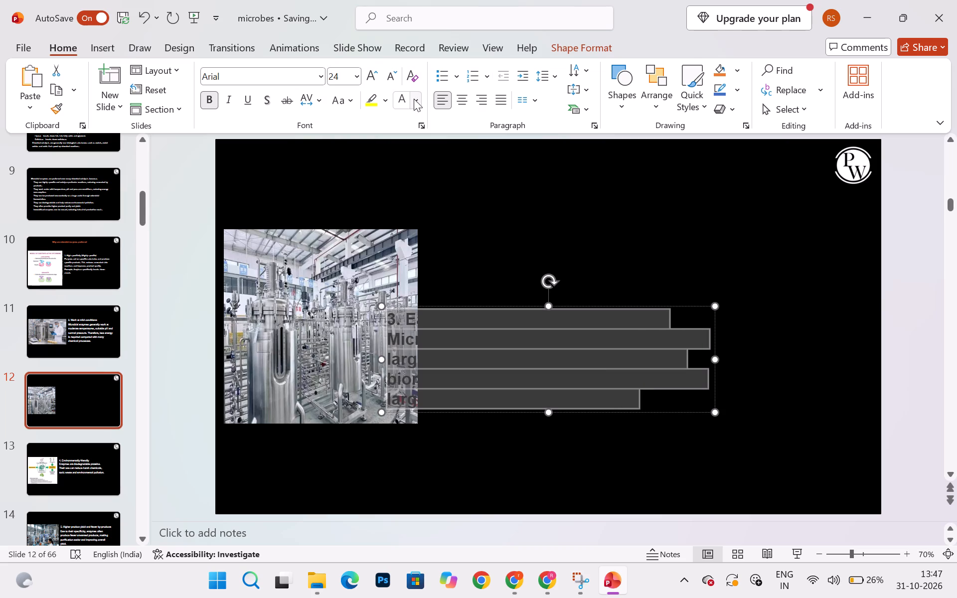
{"action": "left_click_drag", "start_coordinate": [415, 103], "coordinate": [401, 174]}
{"action": "left_click", "coordinate": [401, 174]}
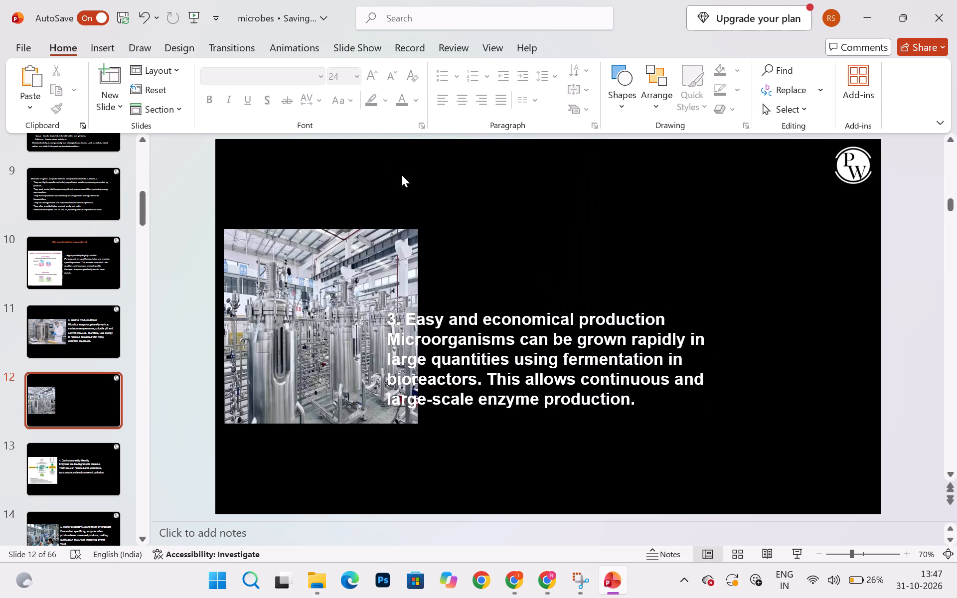
{"action": "left_click", "coordinate": [459, 375]}
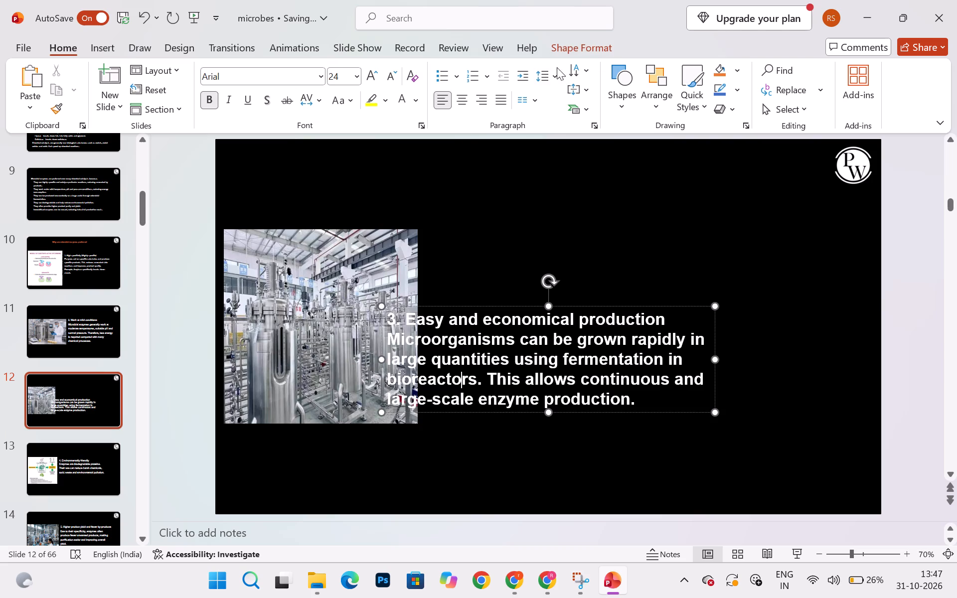
{"action": "left_click_drag", "start_coordinate": [548, 70], "coordinate": [552, 115]}
{"action": "left_click", "coordinate": [552, 115]}
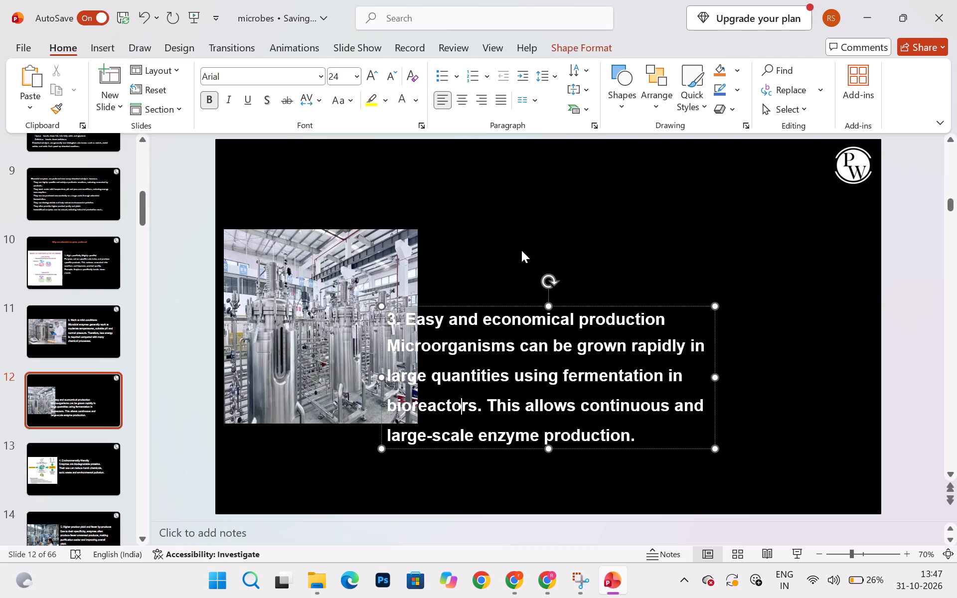
Place the text box to the right of the bioreactor photo and enlarge the photo, moving it up slightly and keeping a gap between them.
{"action": "left_click_drag", "start_coordinate": [491, 302], "coordinate": [584, 235]}
{"action": "left_click", "coordinate": [367, 377]}
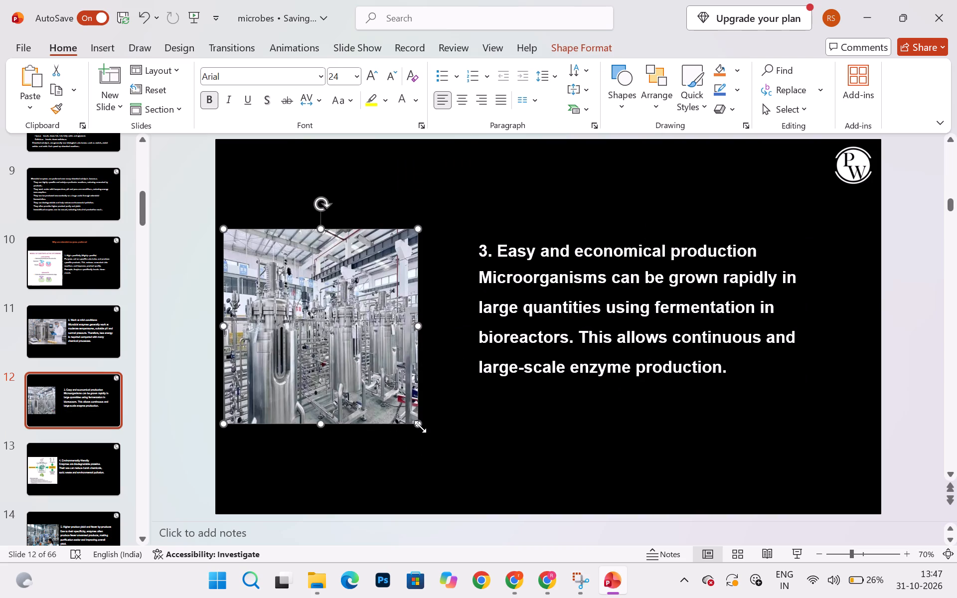
{"action": "left_click_drag", "start_coordinate": [420, 427], "coordinate": [468, 432]}
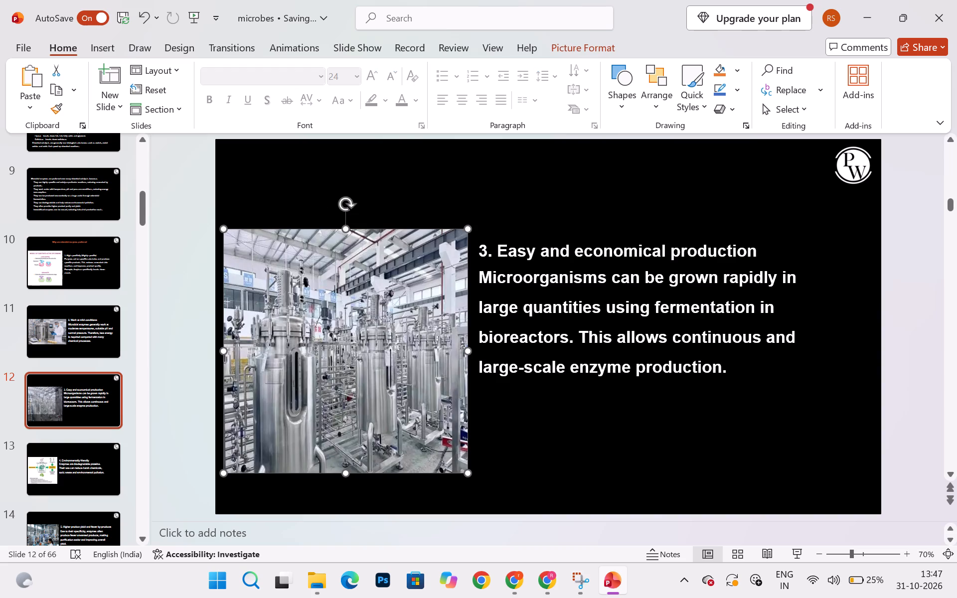
{"action": "left_click_drag", "start_coordinate": [436, 386], "coordinate": [434, 375]}
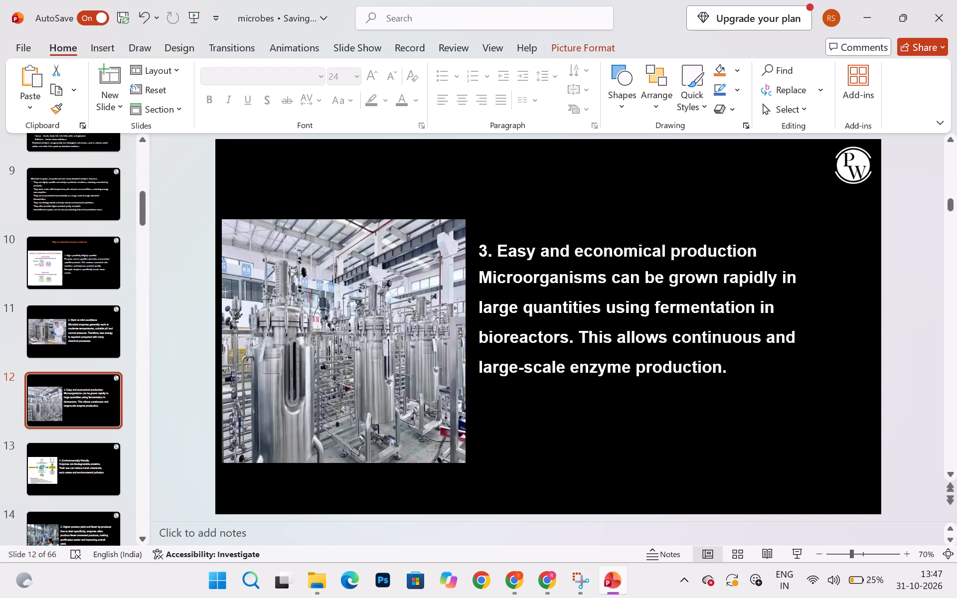
{"action": "left_click_drag", "start_coordinate": [434, 375], "coordinate": [435, 372]}
{"action": "left_click", "coordinate": [505, 380]}
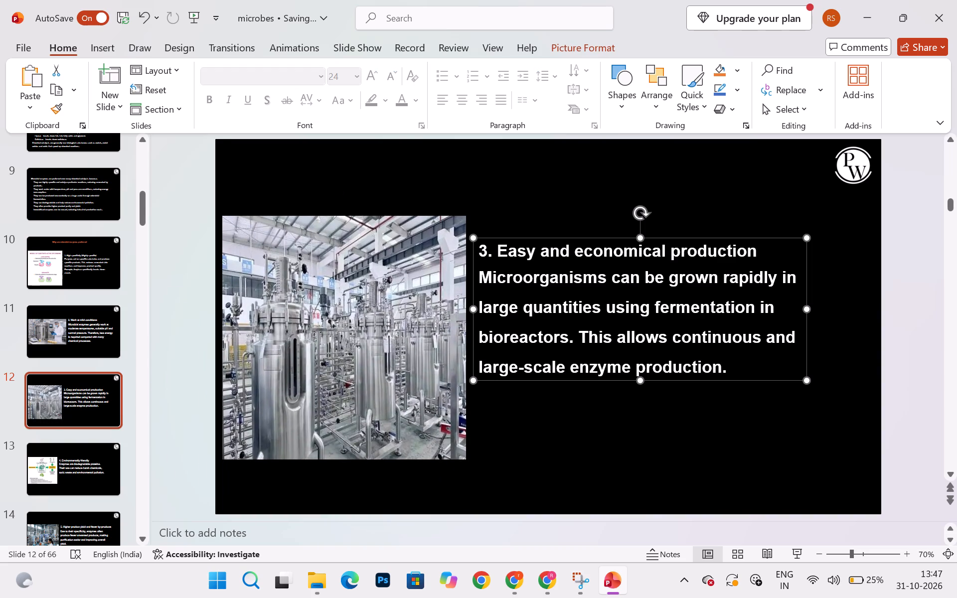
{"action": "left_click", "coordinate": [551, 349]}
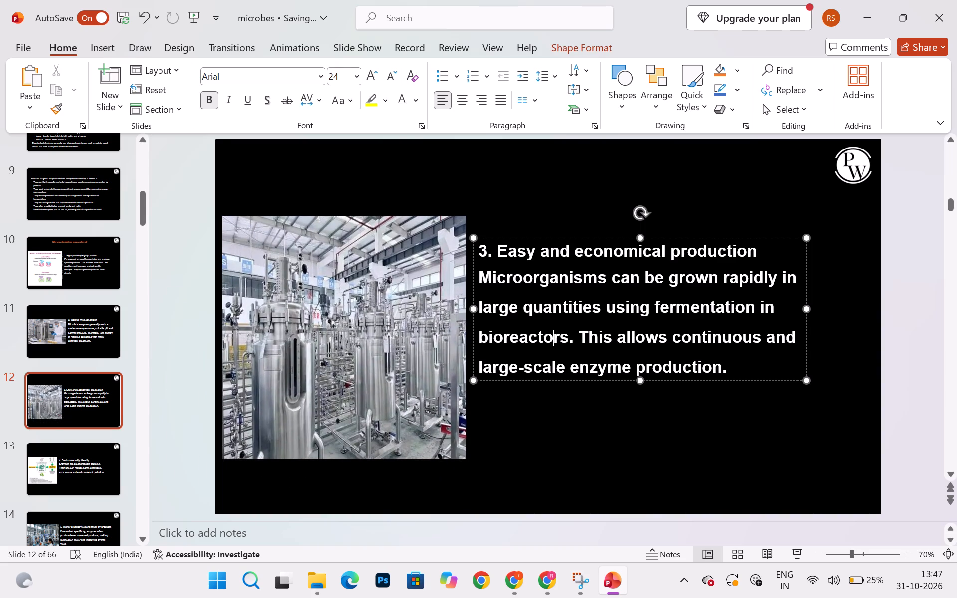
{"action": "left_click_drag", "start_coordinate": [631, 237], "coordinate": [642, 237]}
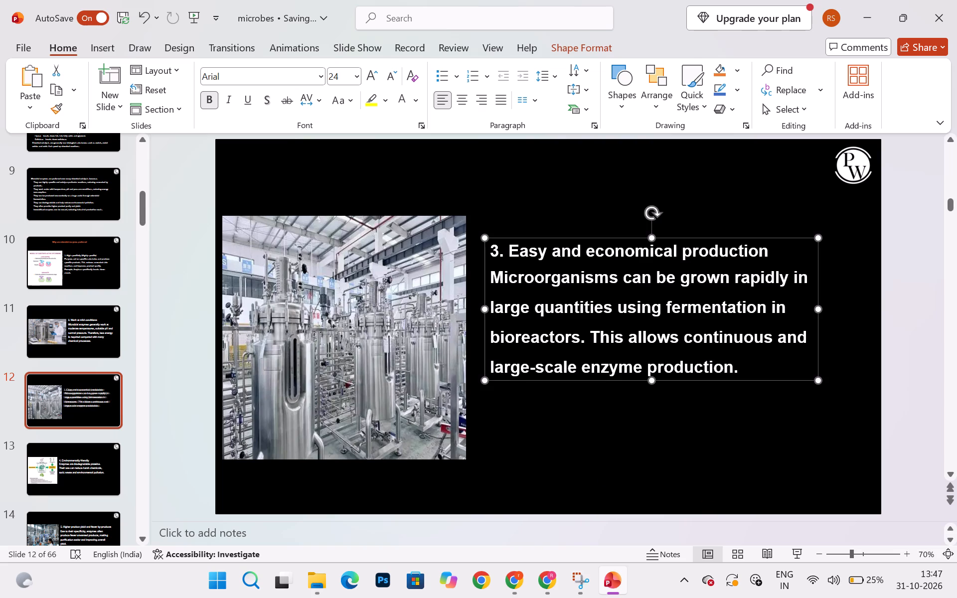
{"action": "left_click", "coordinate": [599, 480]}
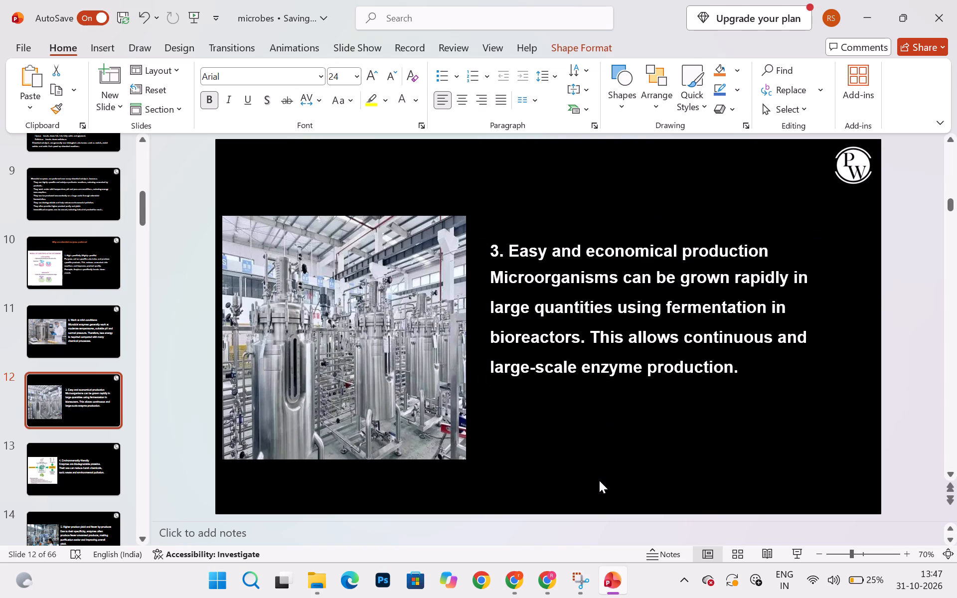
Review the layout of slides 10 to 13, ending on the "4. Environmentally friendly" slide.
{"action": "key", "text": "Down"}
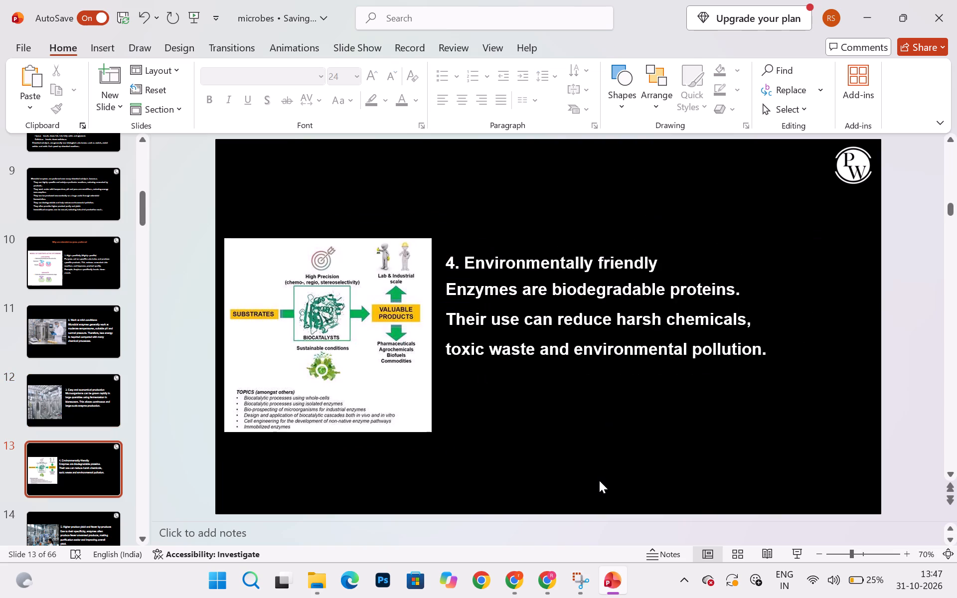
{"action": "key", "text": "Up"}
{"action": "key", "text": "Up"}
{"action": "key", "text": "Up"}
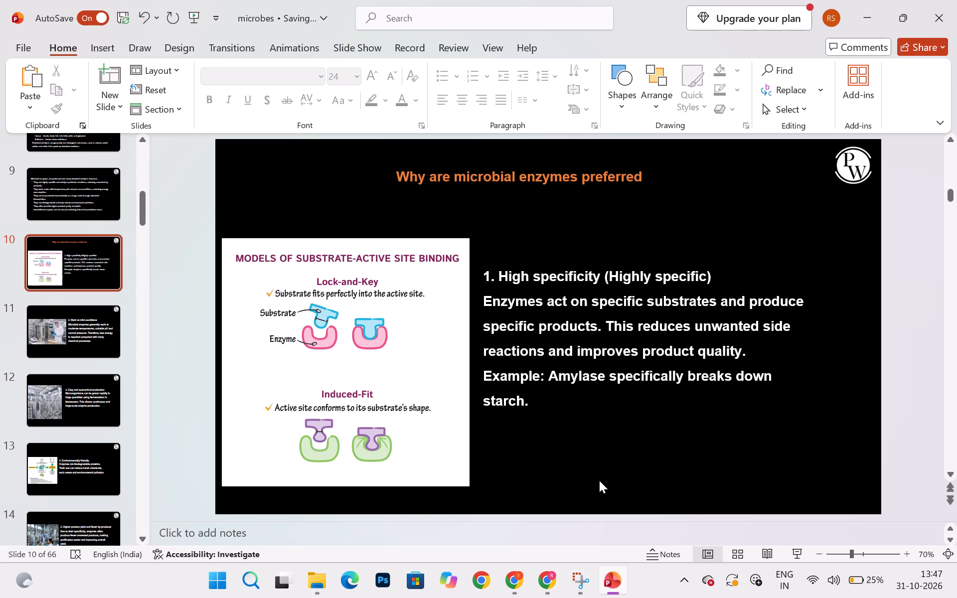
{"action": "key", "text": "Down"}
{"action": "key", "text": "Down"}
{"action": "key", "text": "Down"}
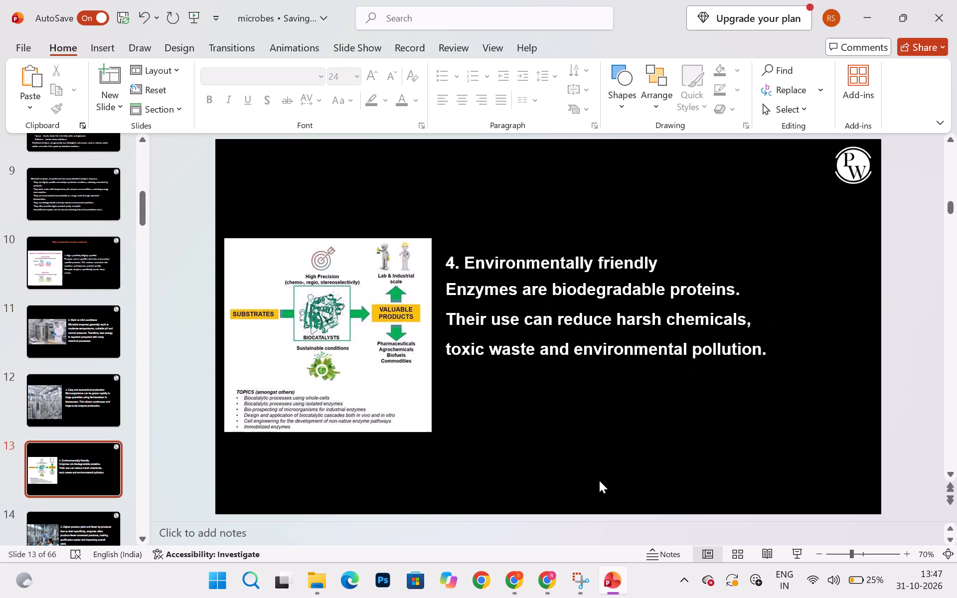
Review slides 14 to 19, from the remaining enzyme advantages through the biogas text to the Dairy Products text image.
{"action": "key", "text": "Down"}
{"action": "key", "text": "Down"}
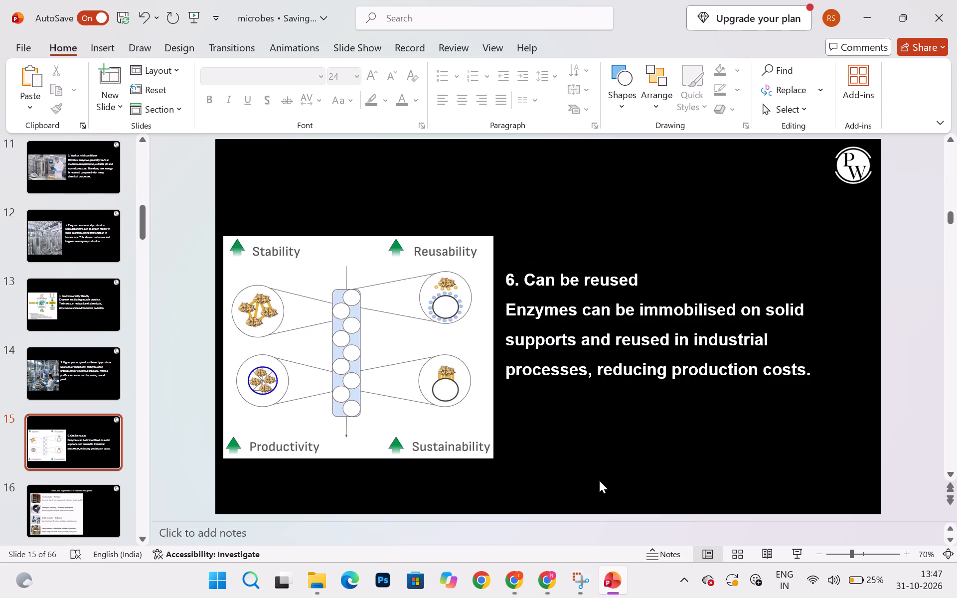
{"action": "key", "text": "Down"}
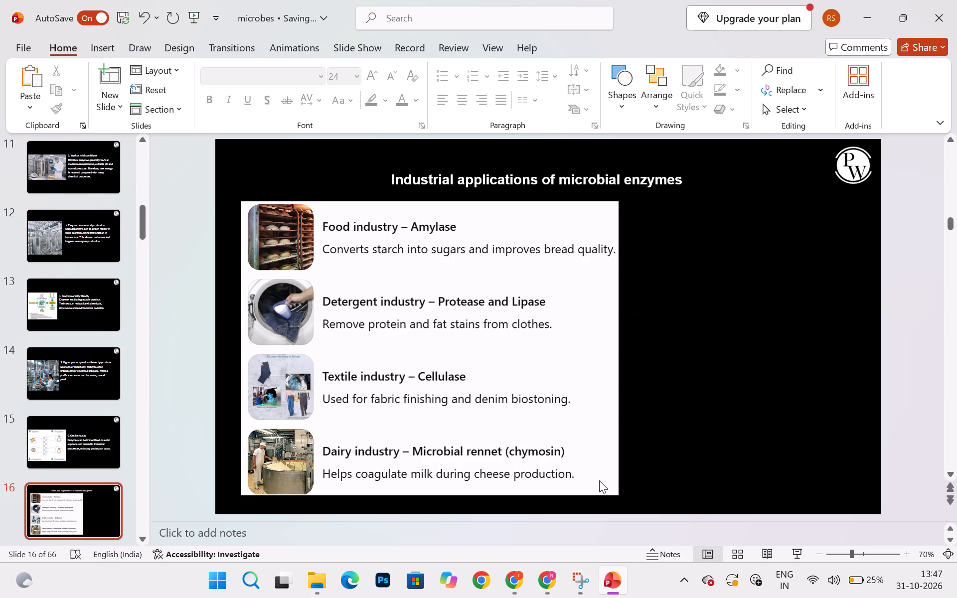
{"action": "key", "text": "Down"}
{"action": "key", "text": "Down"}
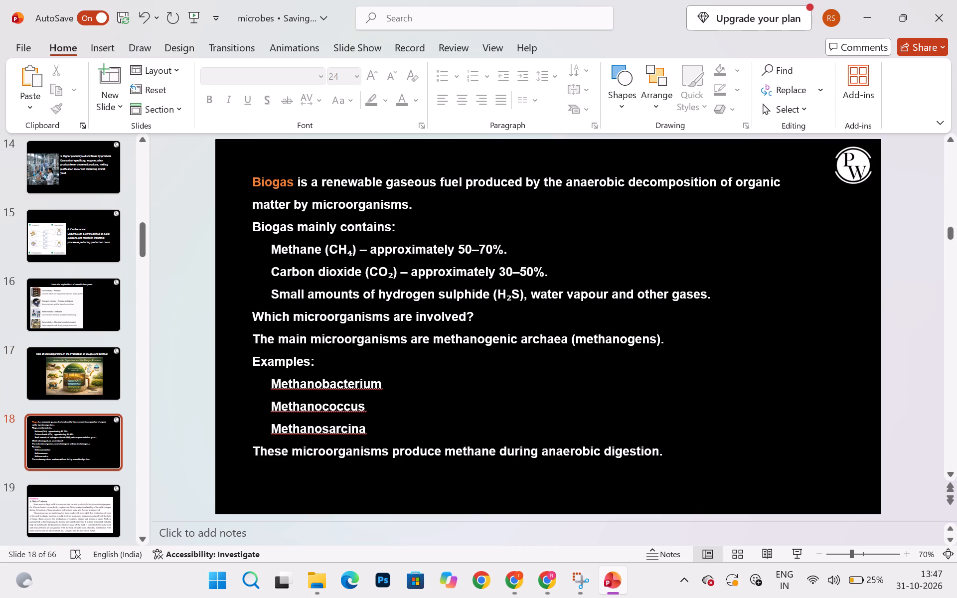
{"action": "key", "text": "Down"}
{"action": "key", "text": "Up"}
{"action": "key", "text": "Down"}
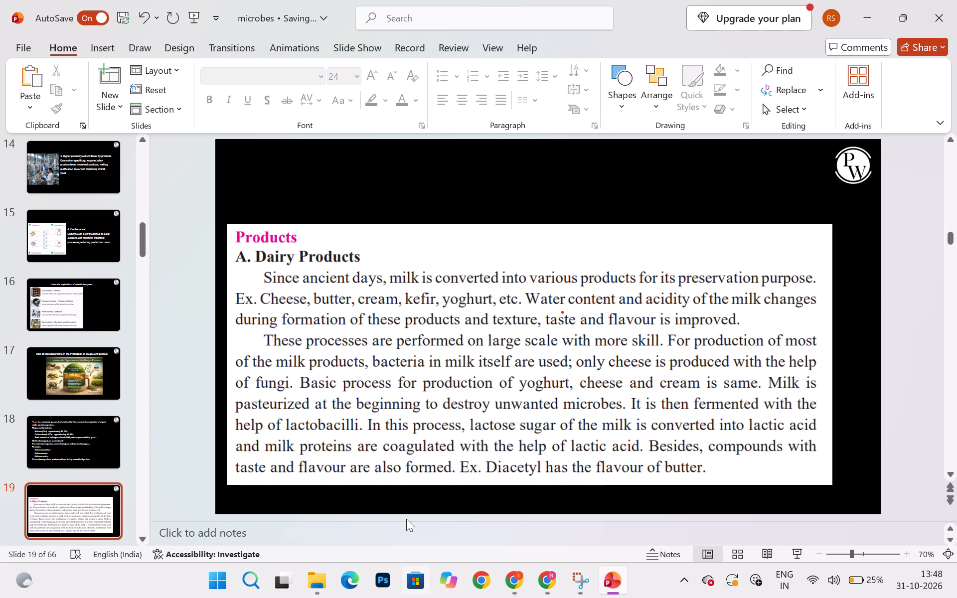
{"action": "scroll", "coordinate": [63, 417], "scroll_direction": "down", "scroll_amount": 1}
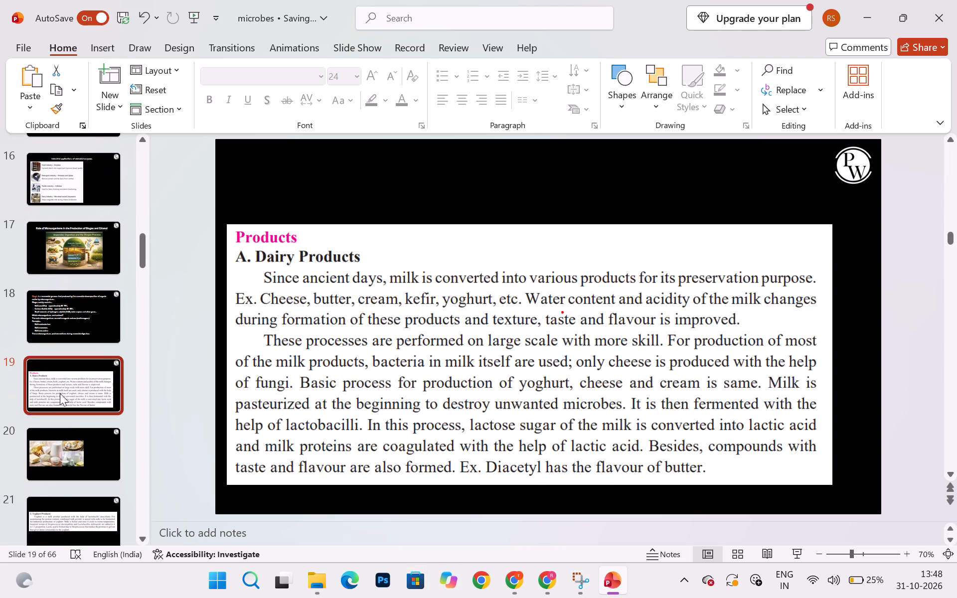
{"action": "left_click", "coordinate": [48, 314]}
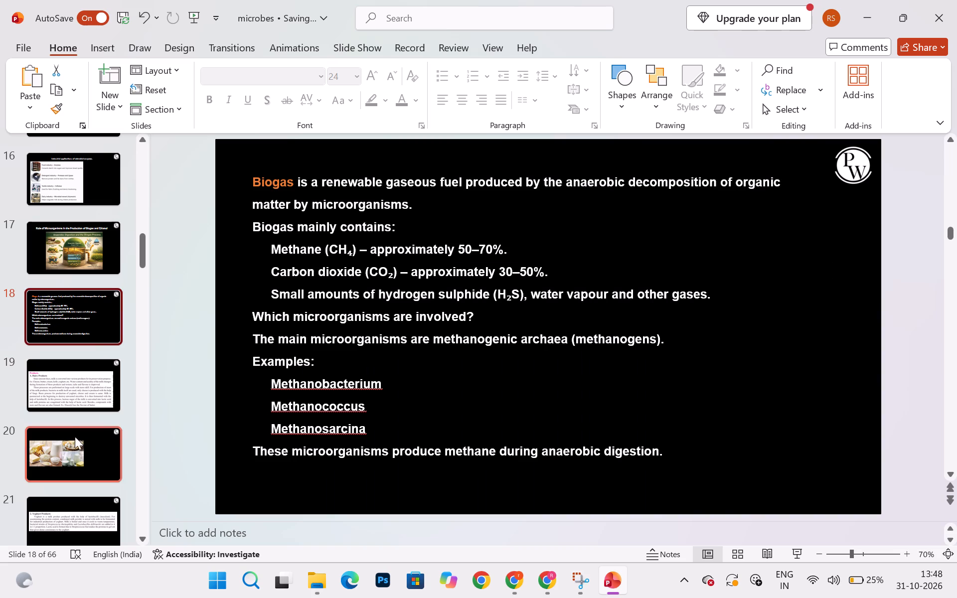
{"action": "left_click", "coordinate": [72, 393]}
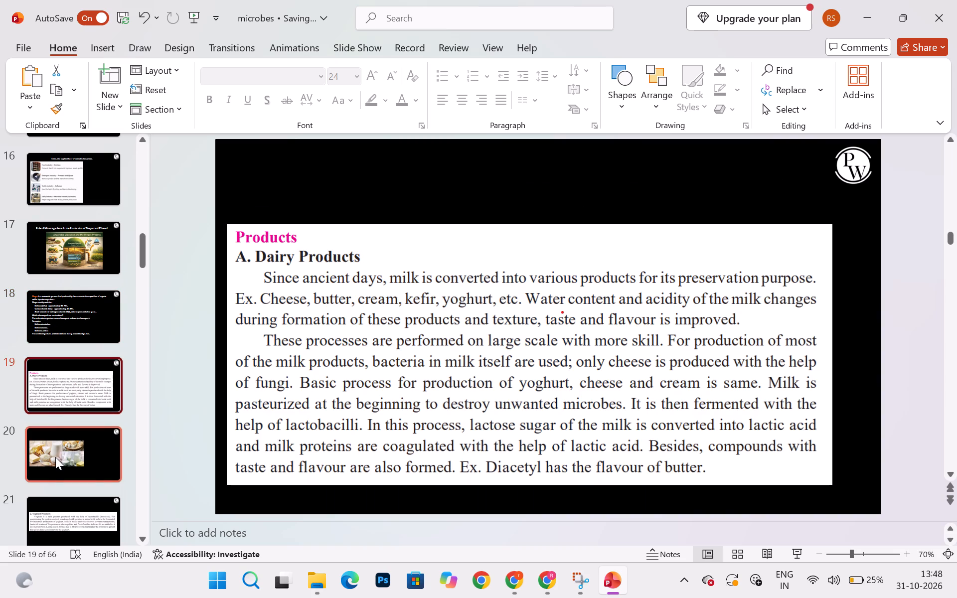
{"action": "scroll", "coordinate": [55, 457], "scroll_direction": "down", "scroll_amount": 1}
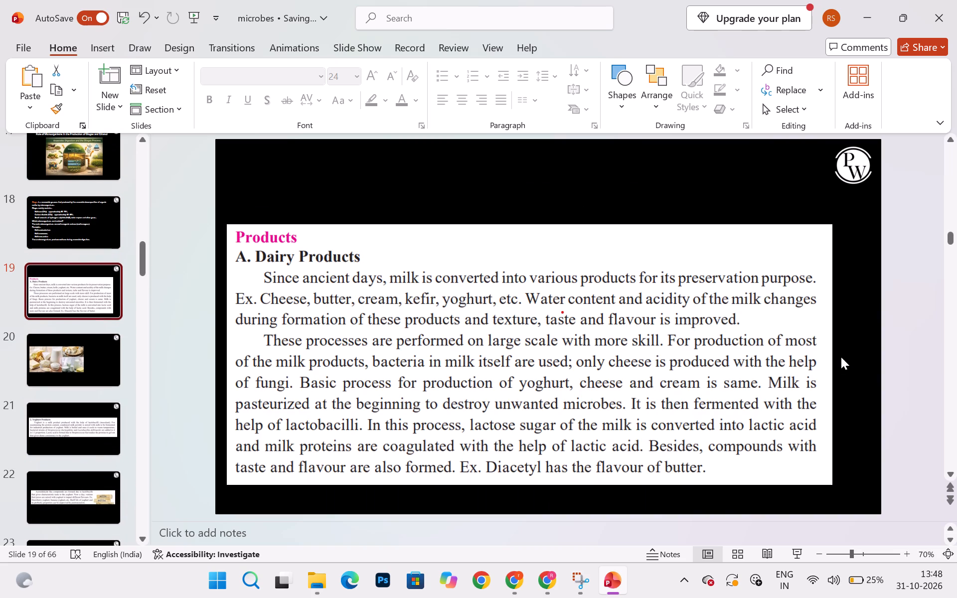
{"action": "left_click", "coordinate": [848, 356]}
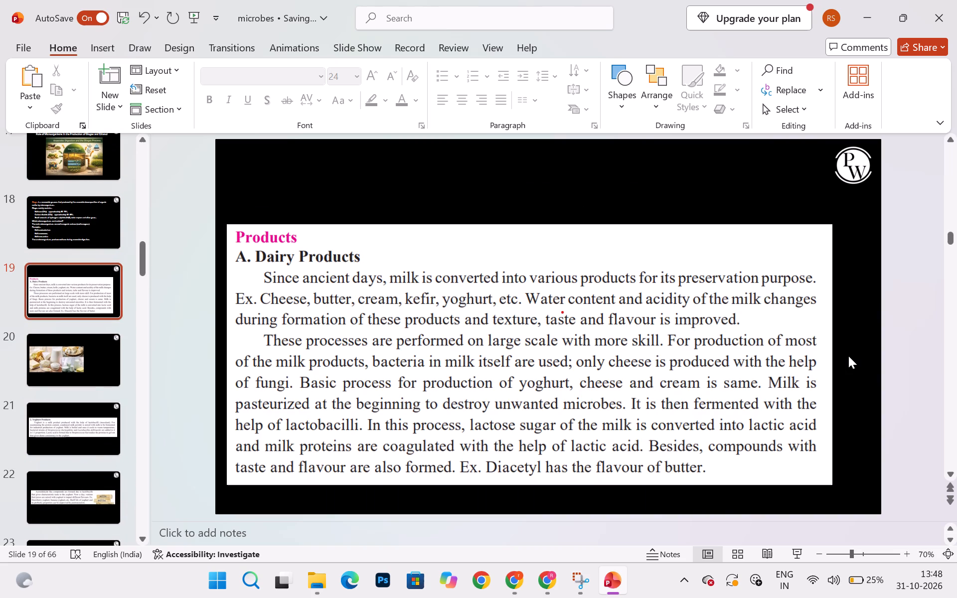
{"action": "left_click", "coordinate": [512, 577]}
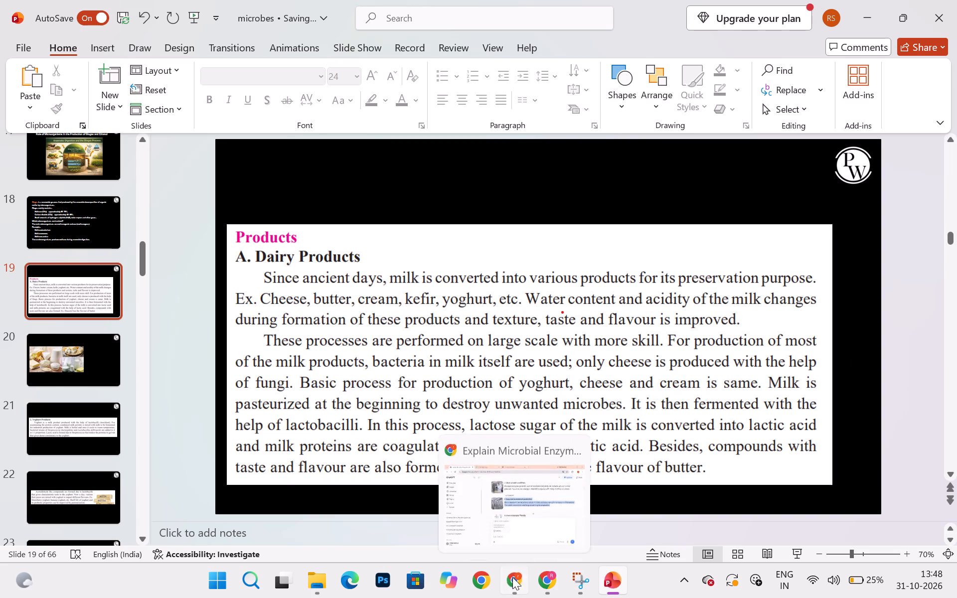
{"action": "left_click", "coordinate": [543, 576]}
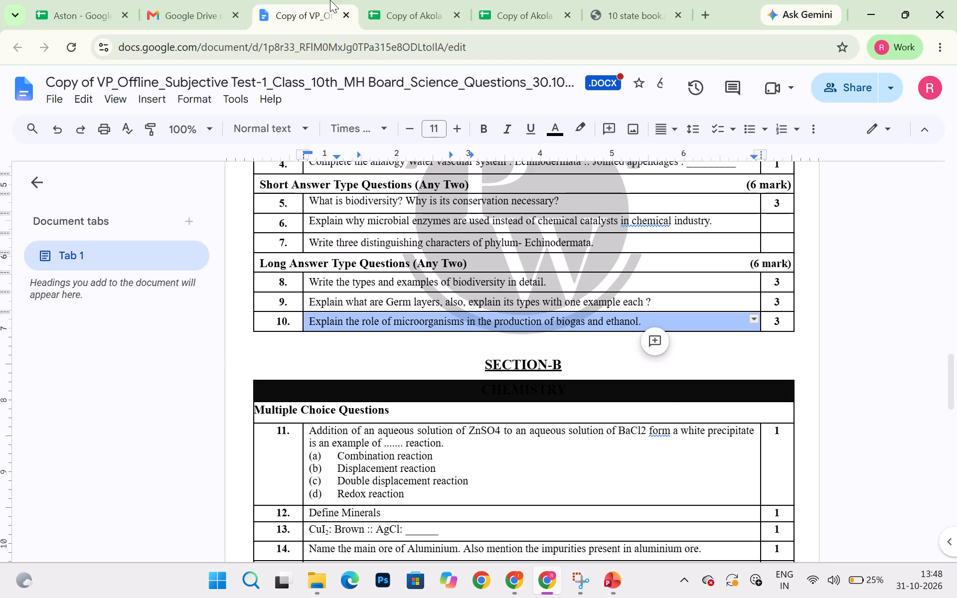
{"action": "left_click", "coordinate": [612, 4]}
{"action": "scroll", "coordinate": [275, 323], "scroll_direction": "up", "scroll_amount": 9}
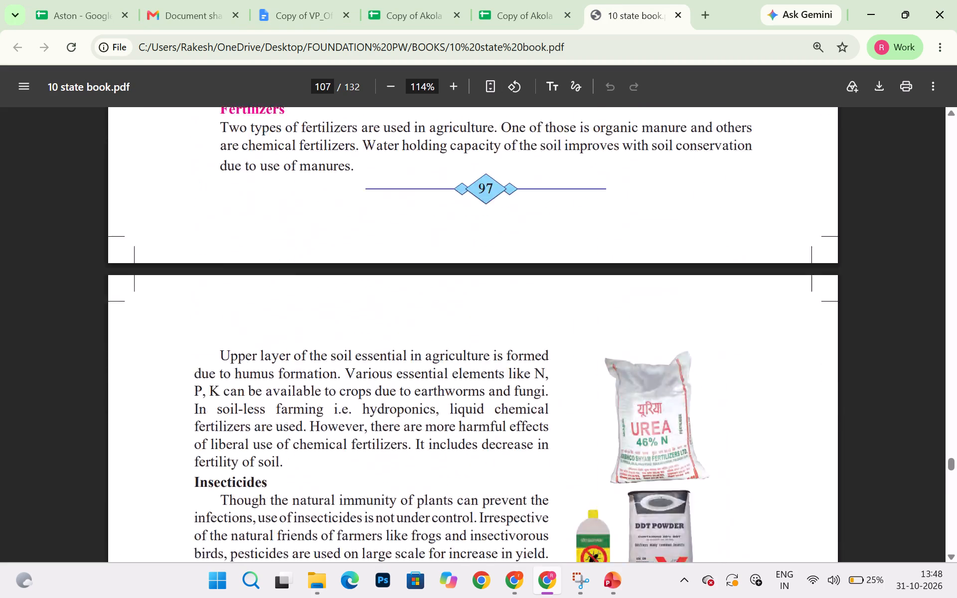
{"action": "scroll", "coordinate": [275, 323], "scroll_direction": "up", "scroll_amount": 12}
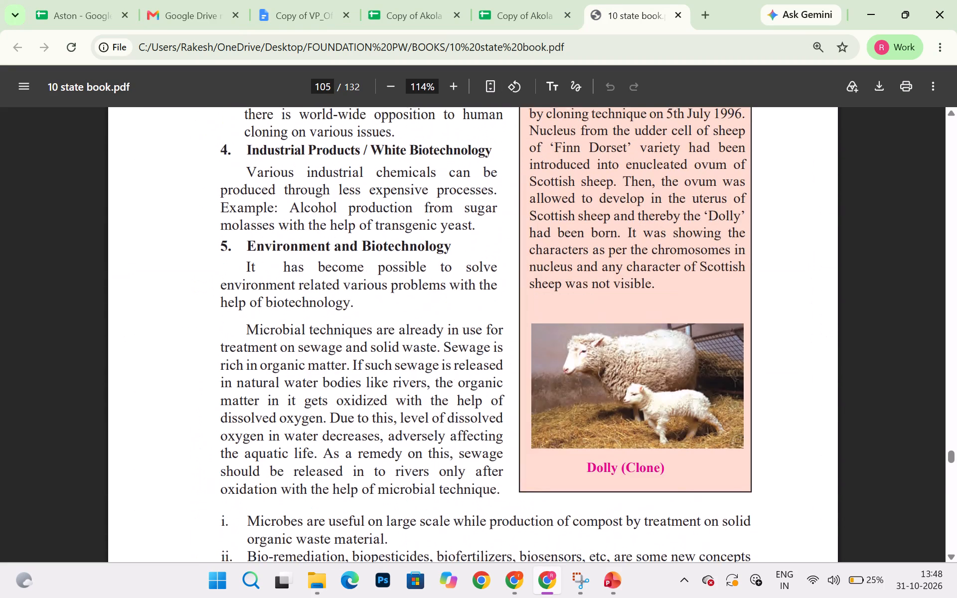
{"action": "scroll", "coordinate": [275, 323], "scroll_direction": "up", "scroll_amount": 15}
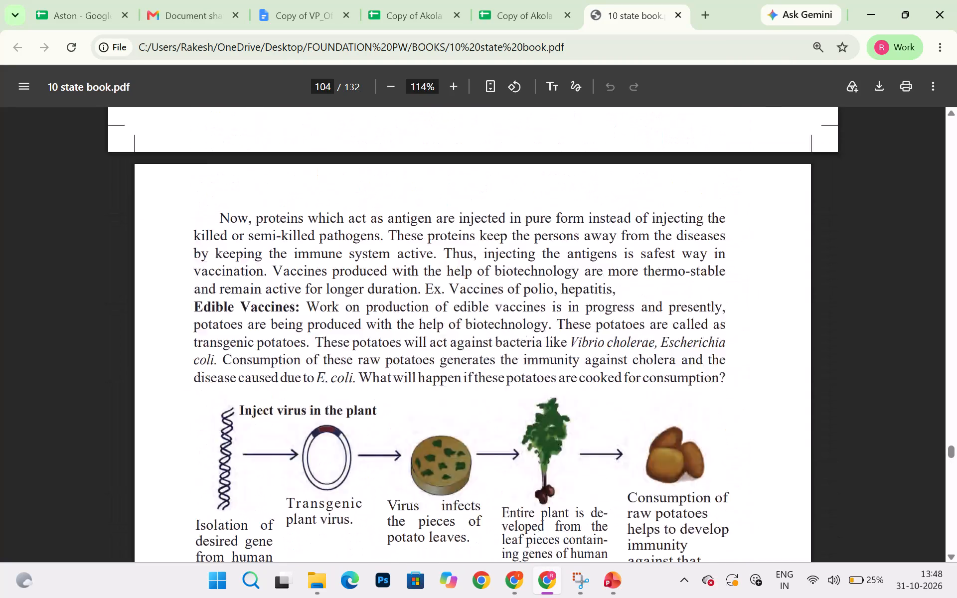
{"action": "scroll", "coordinate": [275, 323], "scroll_direction": "up", "scroll_amount": 14}
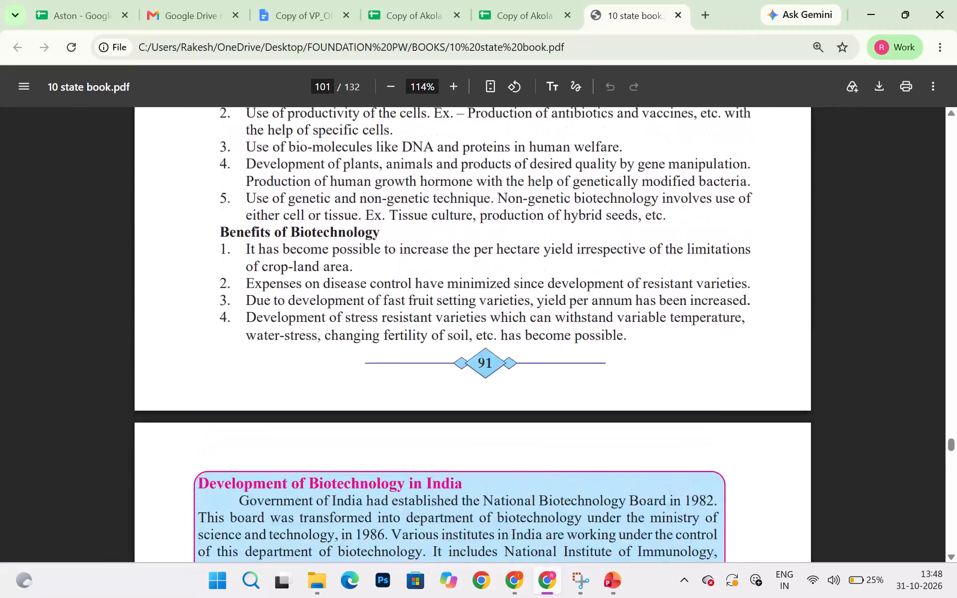
{"action": "scroll", "coordinate": [275, 323], "scroll_direction": "up", "scroll_amount": 13}
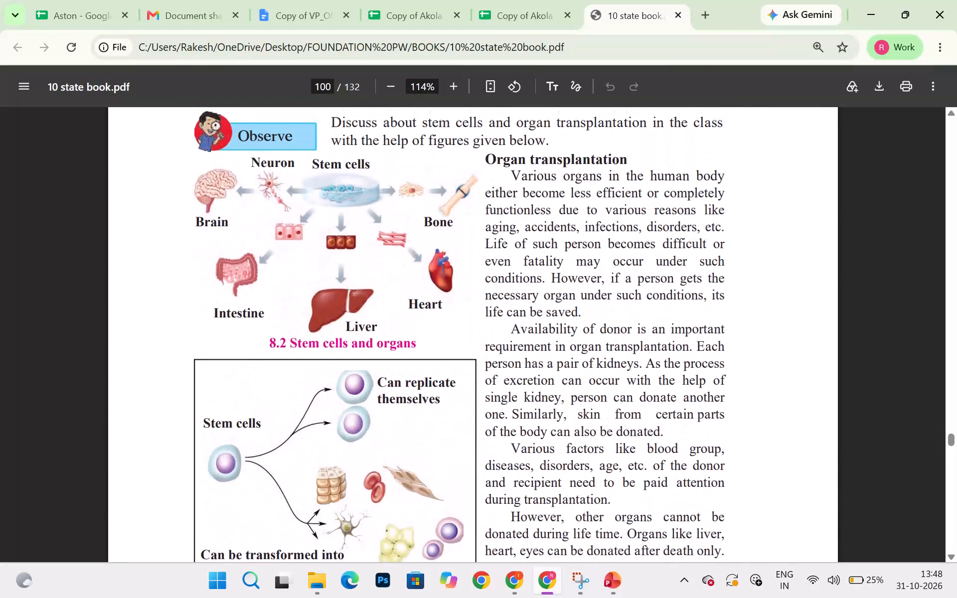
{"action": "scroll", "coordinate": [275, 323], "scroll_direction": "up", "scroll_amount": 12}
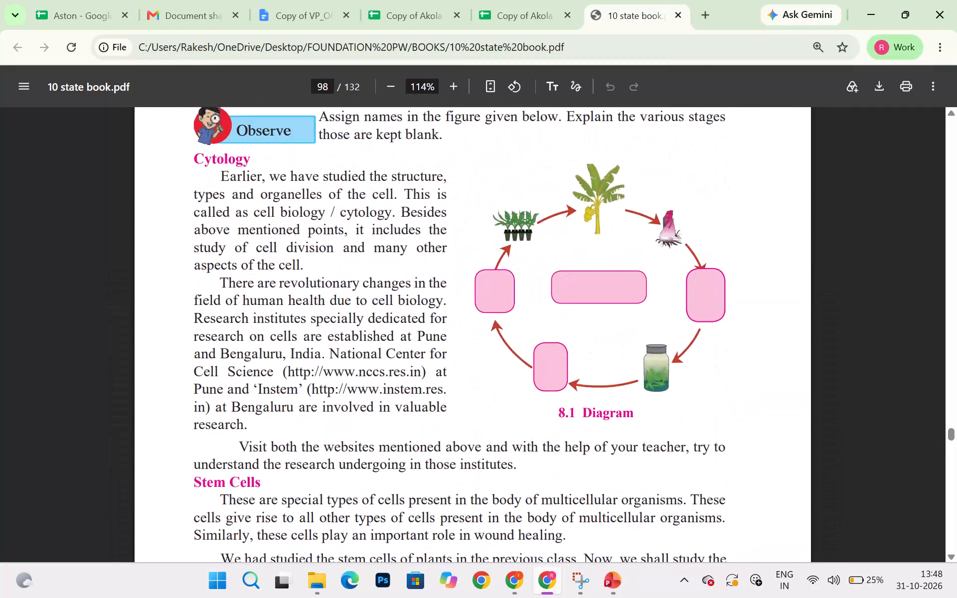
{"action": "scroll", "coordinate": [275, 323], "scroll_direction": "up", "scroll_amount": 11}
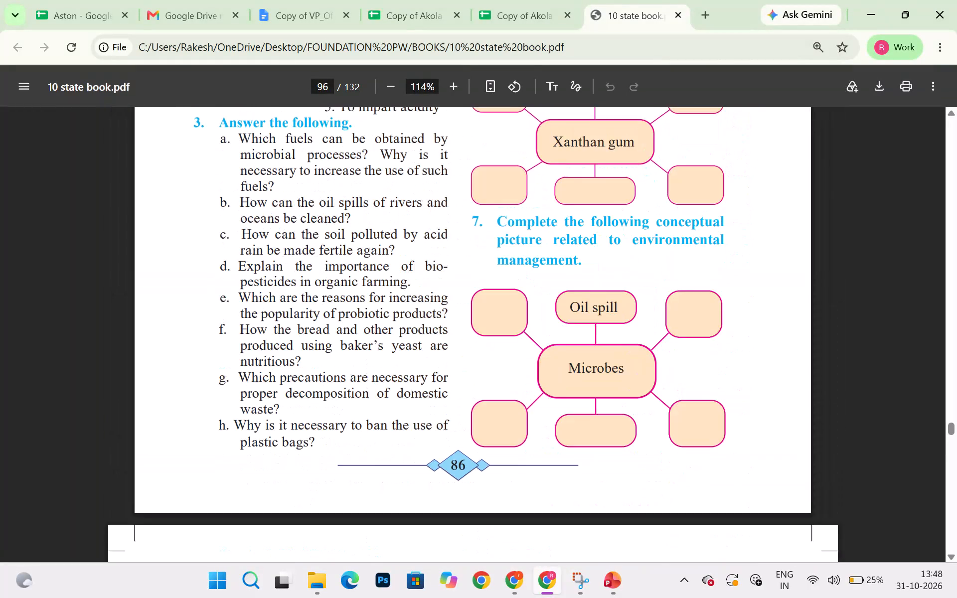
{"action": "scroll", "coordinate": [275, 323], "scroll_direction": "up", "scroll_amount": 11}
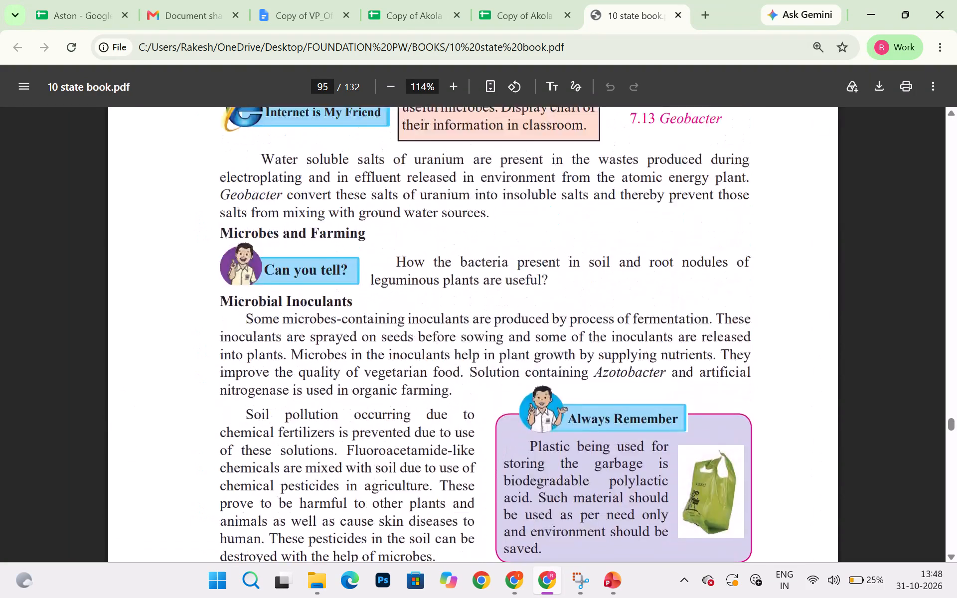
{"action": "scroll", "coordinate": [275, 323], "scroll_direction": "up", "scroll_amount": 11}
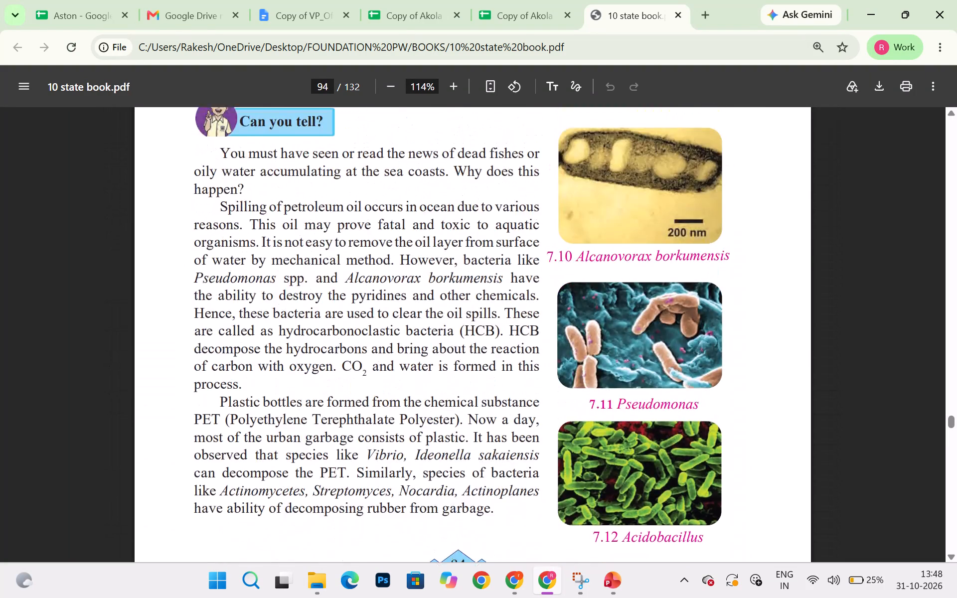
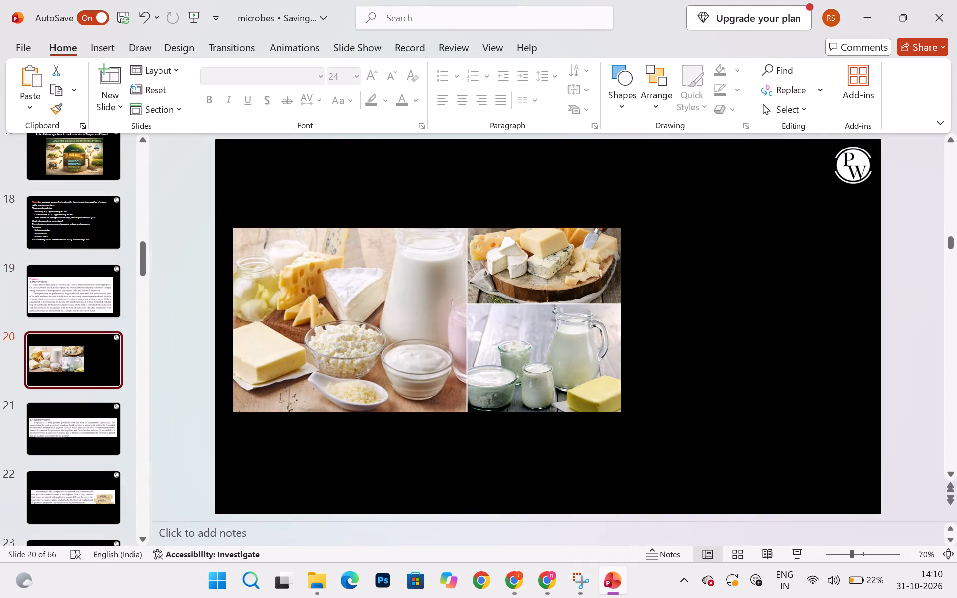
{"action": "left_click", "coordinate": [556, 331]}
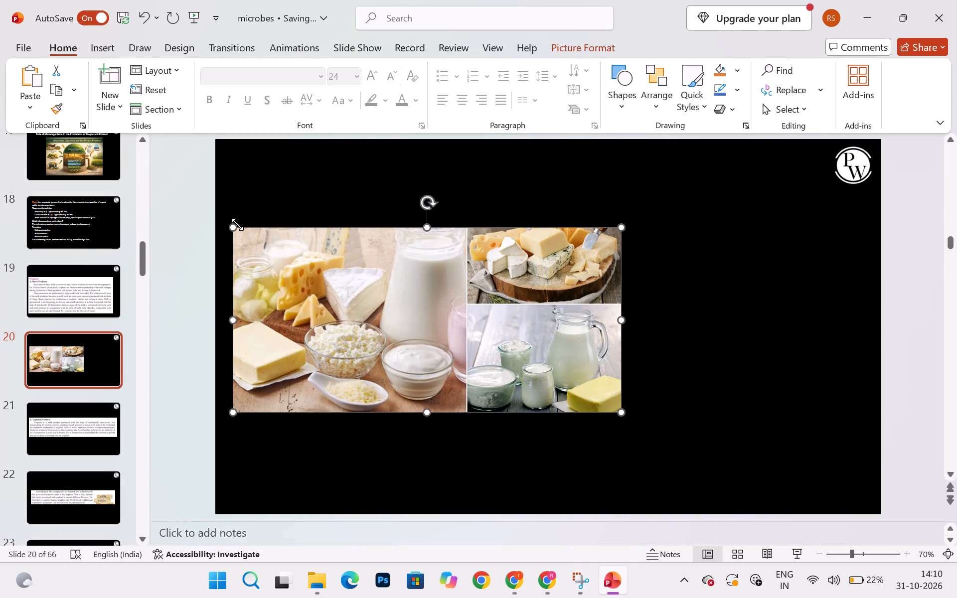
{"action": "left_click_drag", "start_coordinate": [282, 271], "coordinate": [273, 196]}
{"action": "left_click", "coordinate": [296, 442]}
{"action": "key", "text": "ctrl+v"}
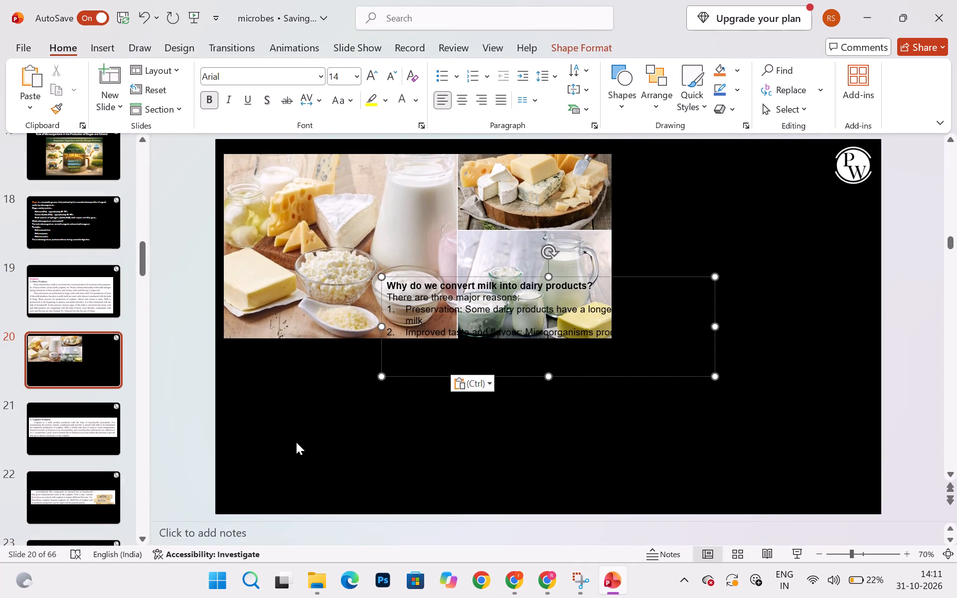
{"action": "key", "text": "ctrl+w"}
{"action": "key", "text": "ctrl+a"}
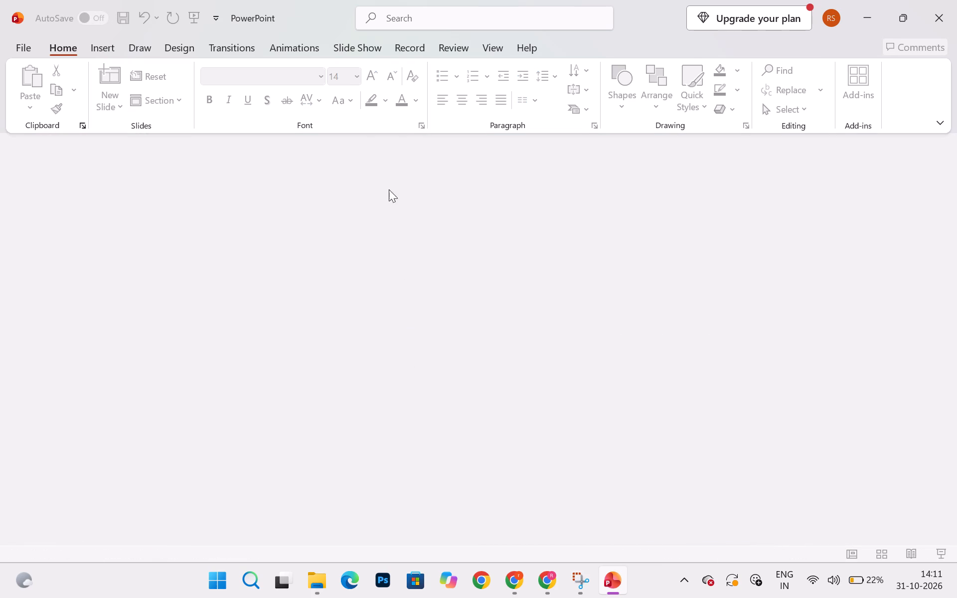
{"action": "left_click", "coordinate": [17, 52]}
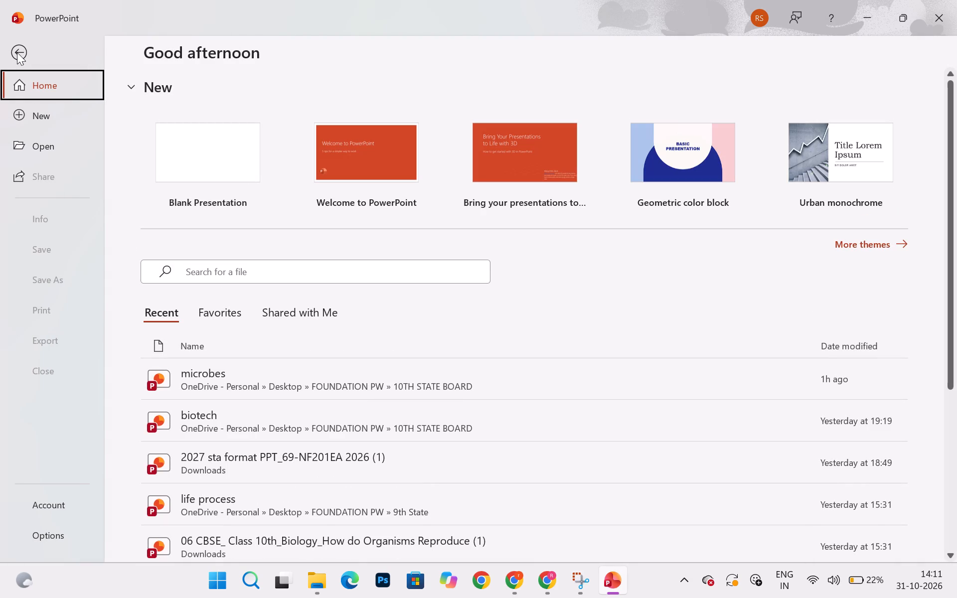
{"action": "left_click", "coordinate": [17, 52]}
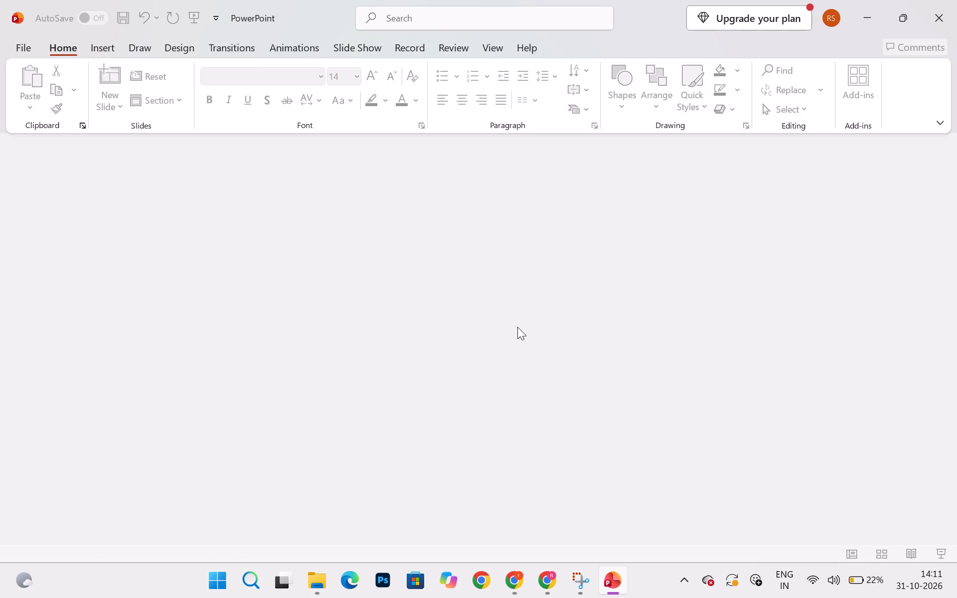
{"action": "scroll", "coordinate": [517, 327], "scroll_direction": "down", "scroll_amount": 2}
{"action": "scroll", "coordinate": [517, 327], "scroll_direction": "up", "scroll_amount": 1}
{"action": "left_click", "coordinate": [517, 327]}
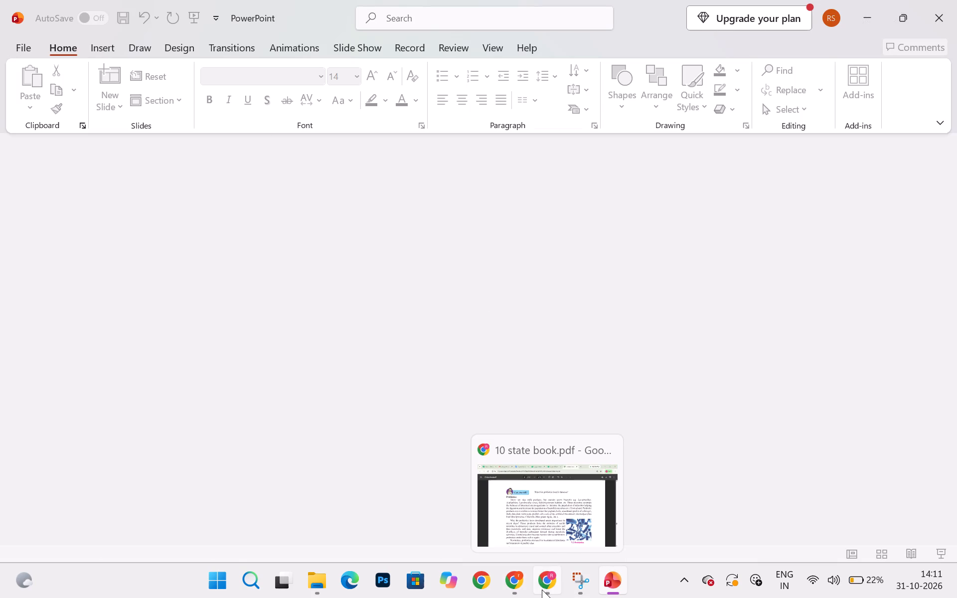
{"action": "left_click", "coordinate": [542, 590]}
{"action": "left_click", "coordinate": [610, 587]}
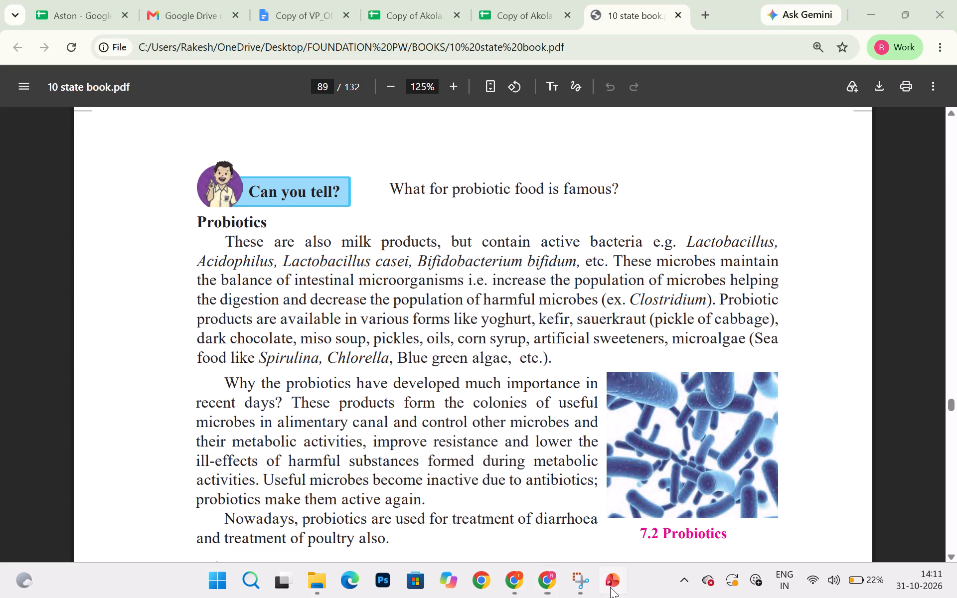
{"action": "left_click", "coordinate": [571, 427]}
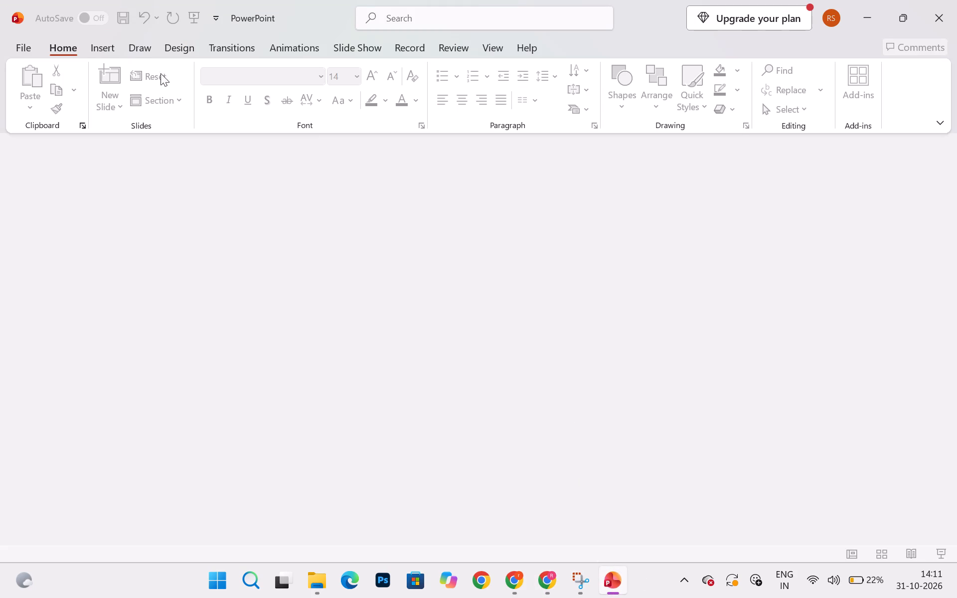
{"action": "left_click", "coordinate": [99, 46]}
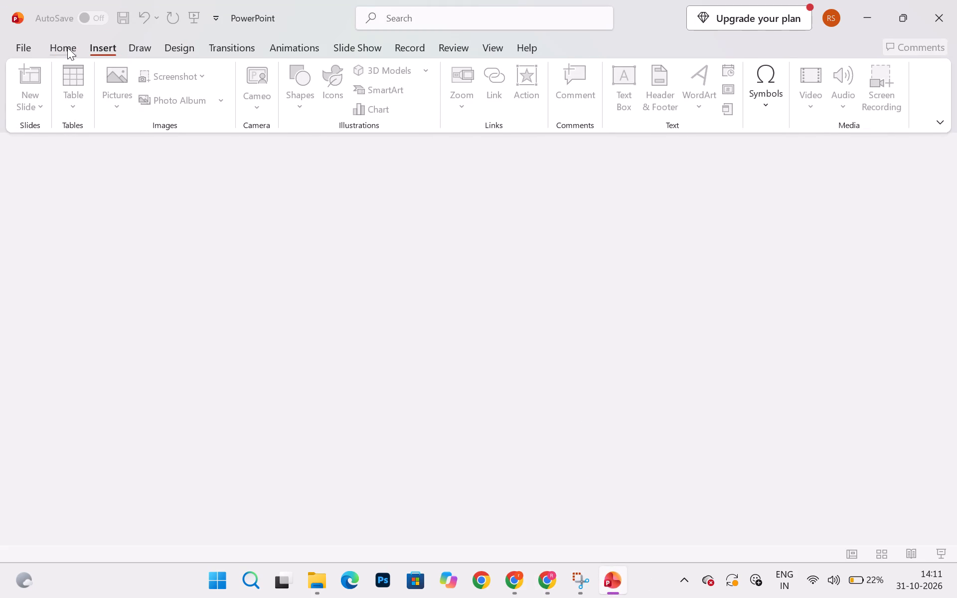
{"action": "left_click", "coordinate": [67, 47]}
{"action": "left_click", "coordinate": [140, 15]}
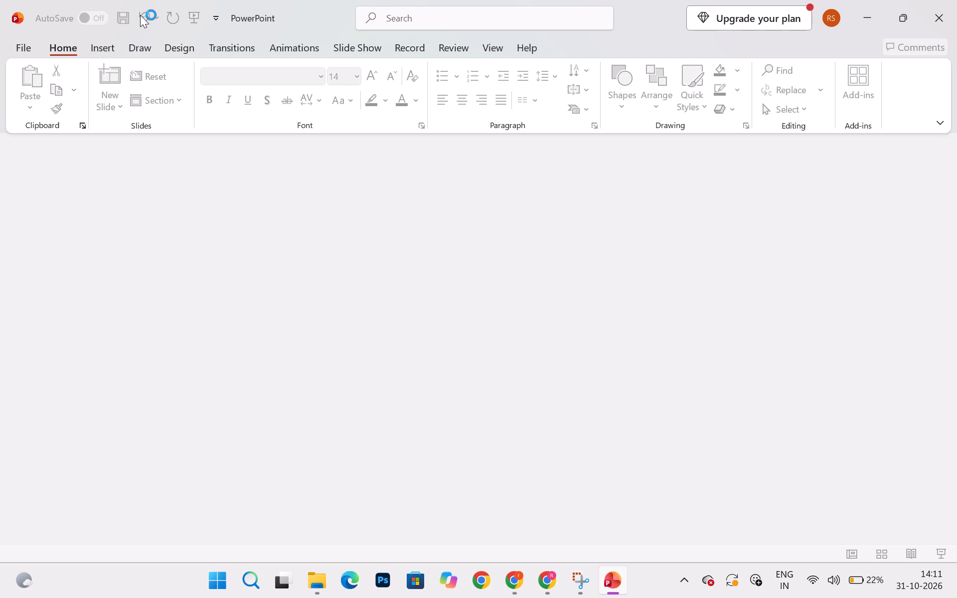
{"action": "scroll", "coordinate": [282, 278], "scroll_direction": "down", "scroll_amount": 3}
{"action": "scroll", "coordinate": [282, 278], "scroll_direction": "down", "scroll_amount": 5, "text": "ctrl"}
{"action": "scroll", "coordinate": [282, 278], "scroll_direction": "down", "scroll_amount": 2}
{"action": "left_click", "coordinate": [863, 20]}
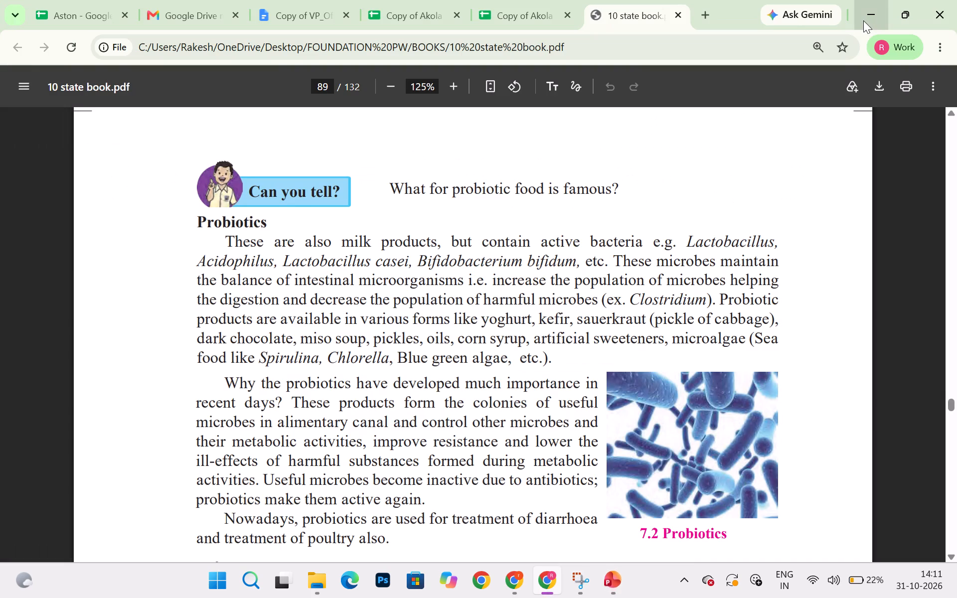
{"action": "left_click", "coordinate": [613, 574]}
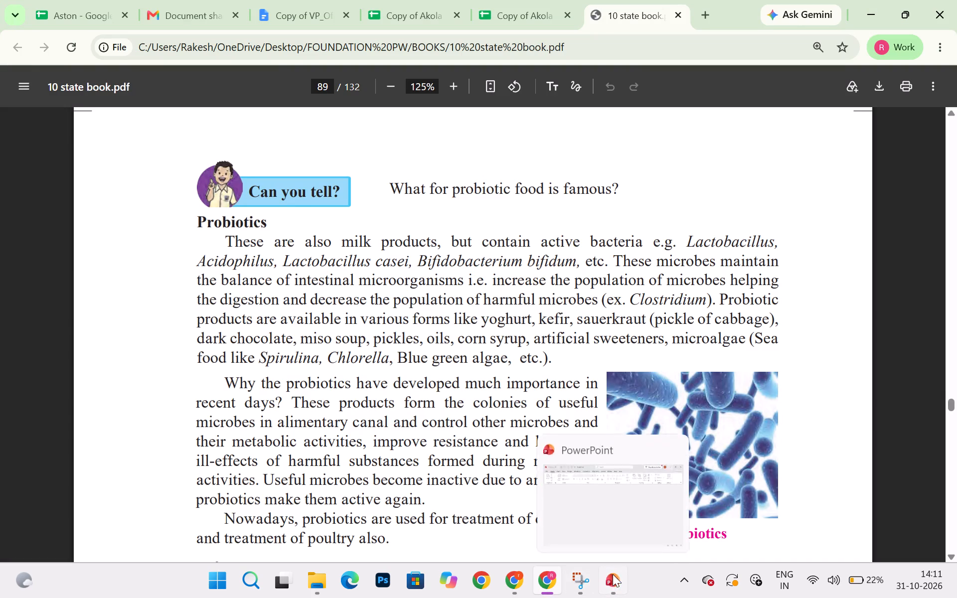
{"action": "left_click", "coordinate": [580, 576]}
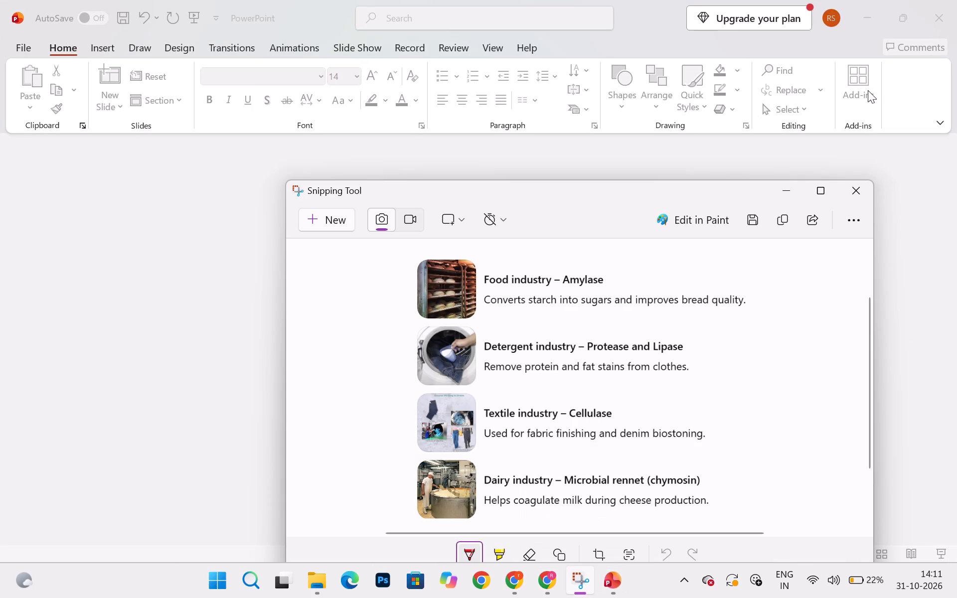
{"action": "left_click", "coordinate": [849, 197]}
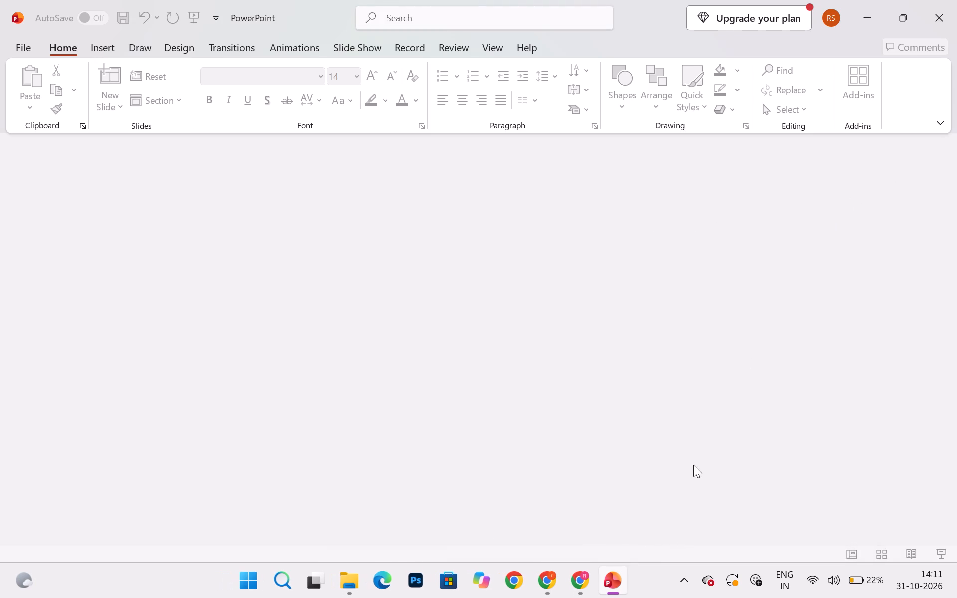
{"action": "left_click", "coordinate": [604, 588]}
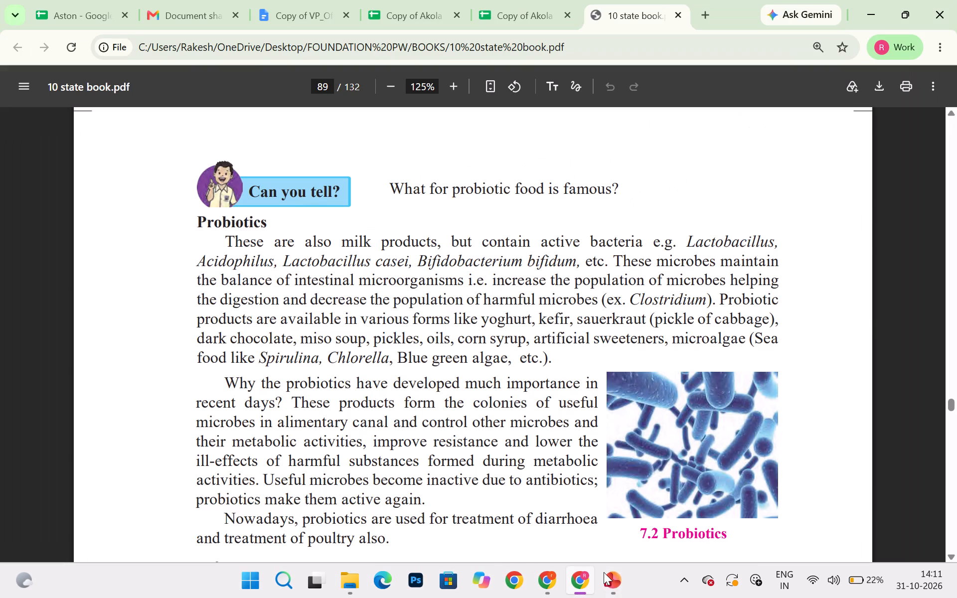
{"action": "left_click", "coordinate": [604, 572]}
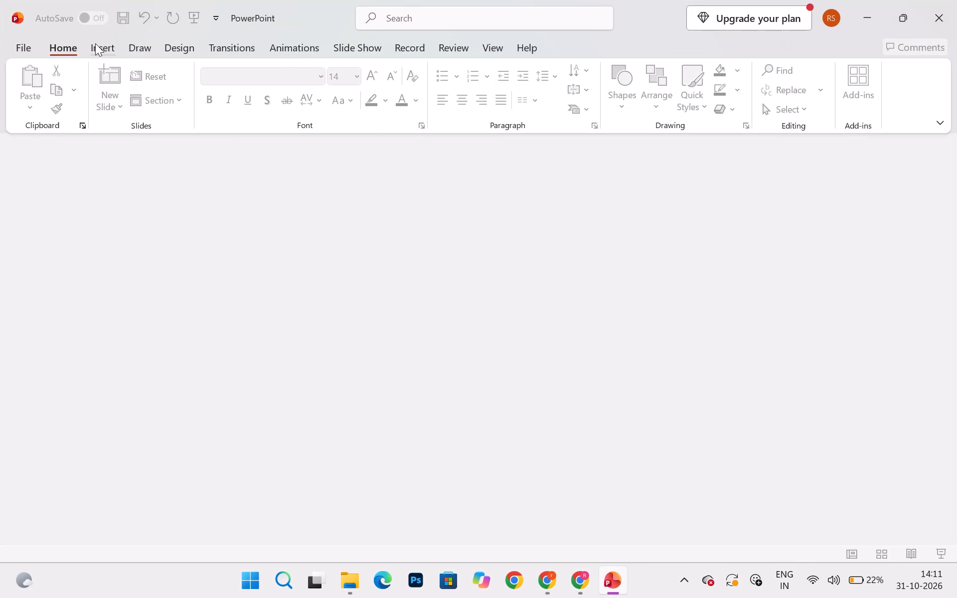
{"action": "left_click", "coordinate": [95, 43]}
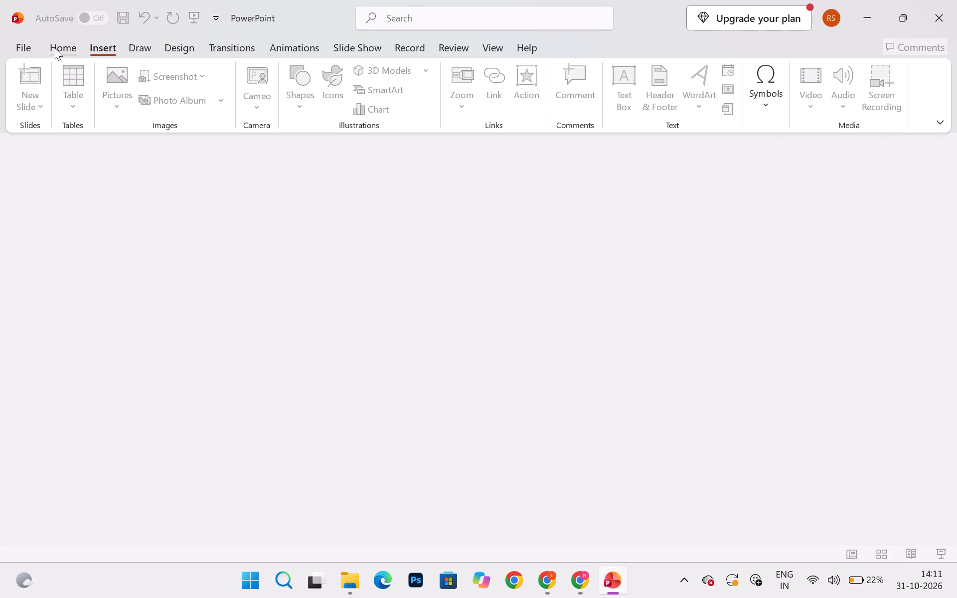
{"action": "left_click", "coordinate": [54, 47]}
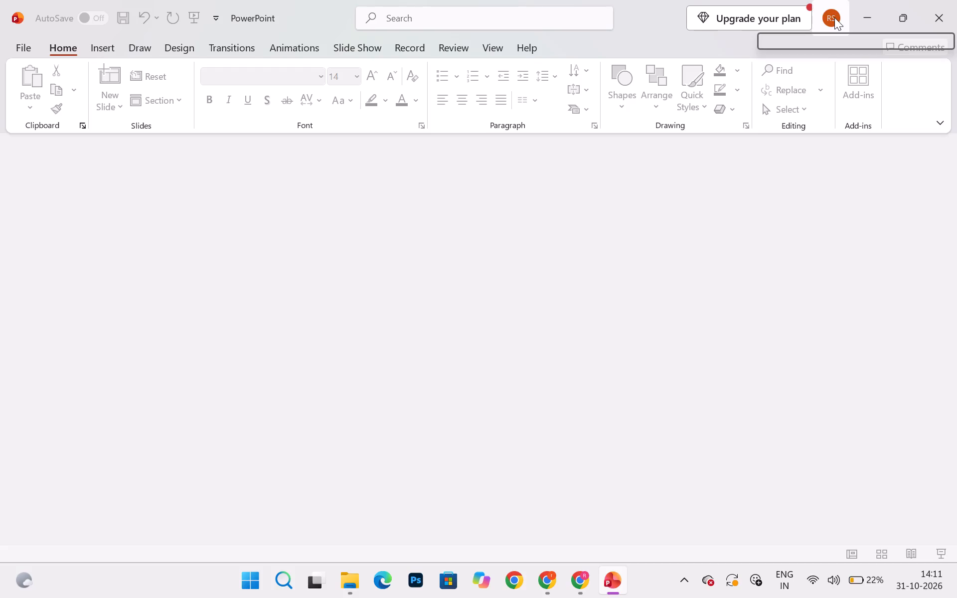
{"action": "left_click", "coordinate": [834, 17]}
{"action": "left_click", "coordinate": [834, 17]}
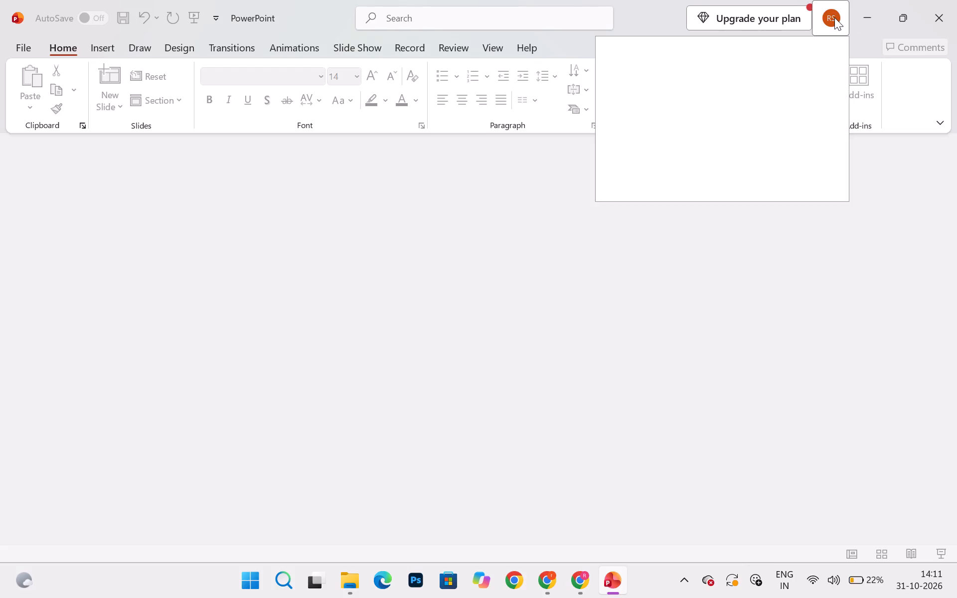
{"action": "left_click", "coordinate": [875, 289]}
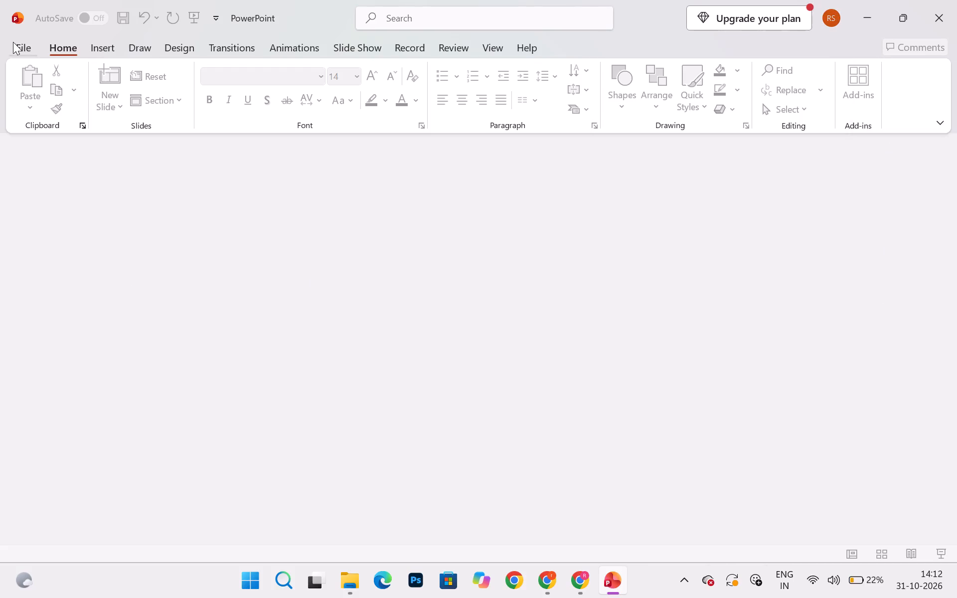
Reopen the recent microbes presentation and go to slide 20 with the dairy picture.
{"action": "left_click", "coordinate": [13, 42]}
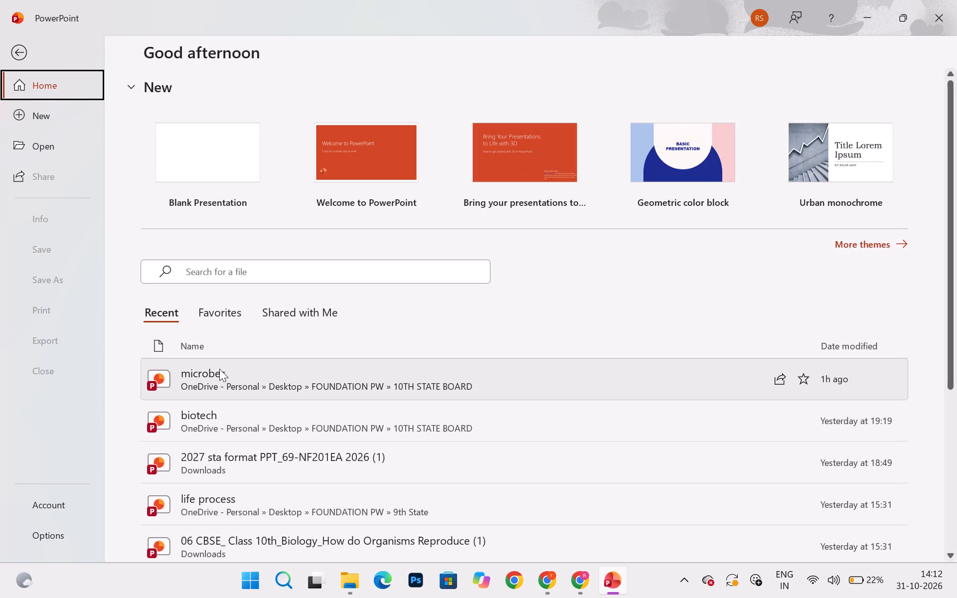
{"action": "double_click", "coordinate": [219, 369]}
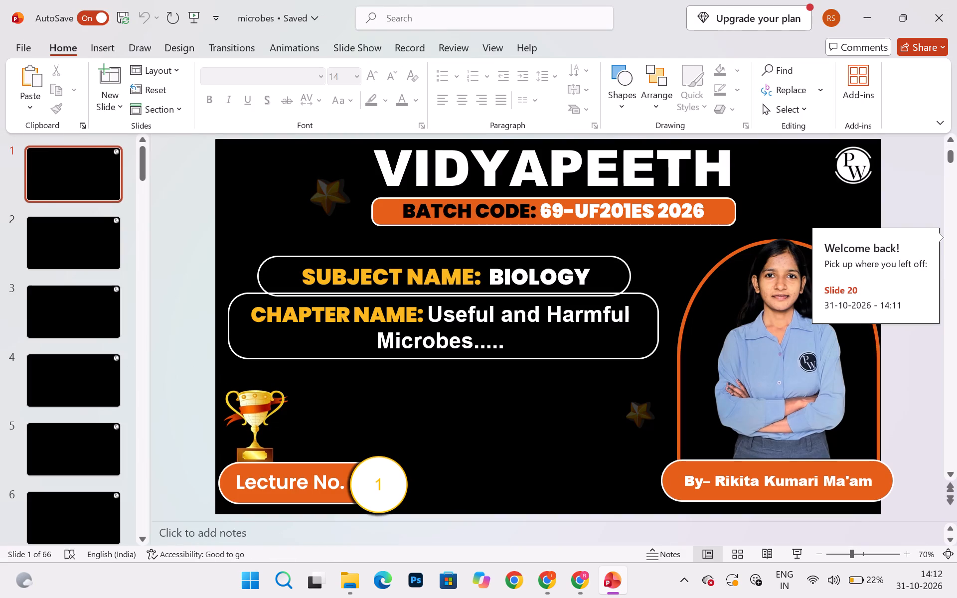
{"action": "scroll", "coordinate": [60, 412], "scroll_direction": "down", "scroll_amount": 3}
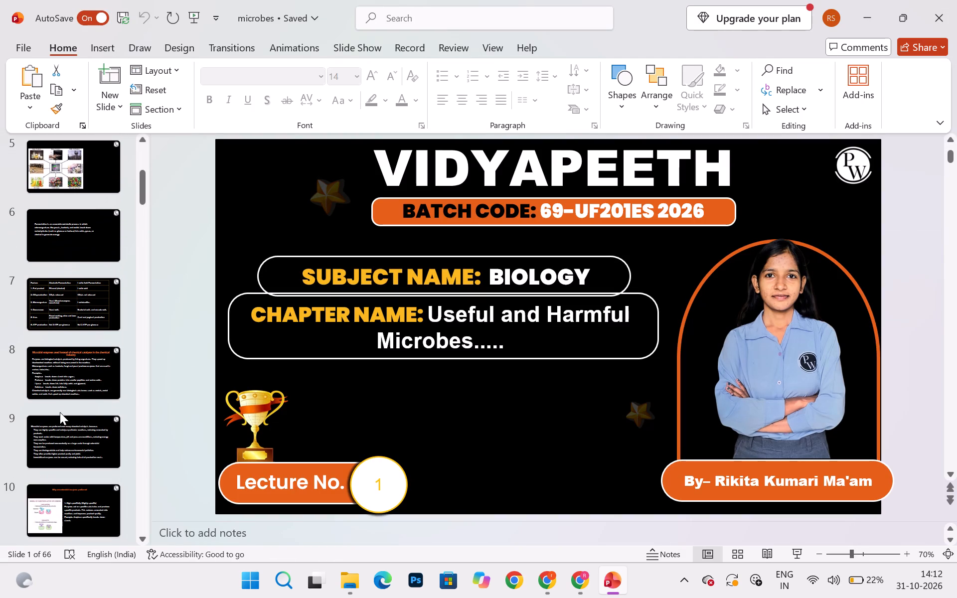
{"action": "scroll", "coordinate": [60, 412], "scroll_direction": "down", "scroll_amount": 3}
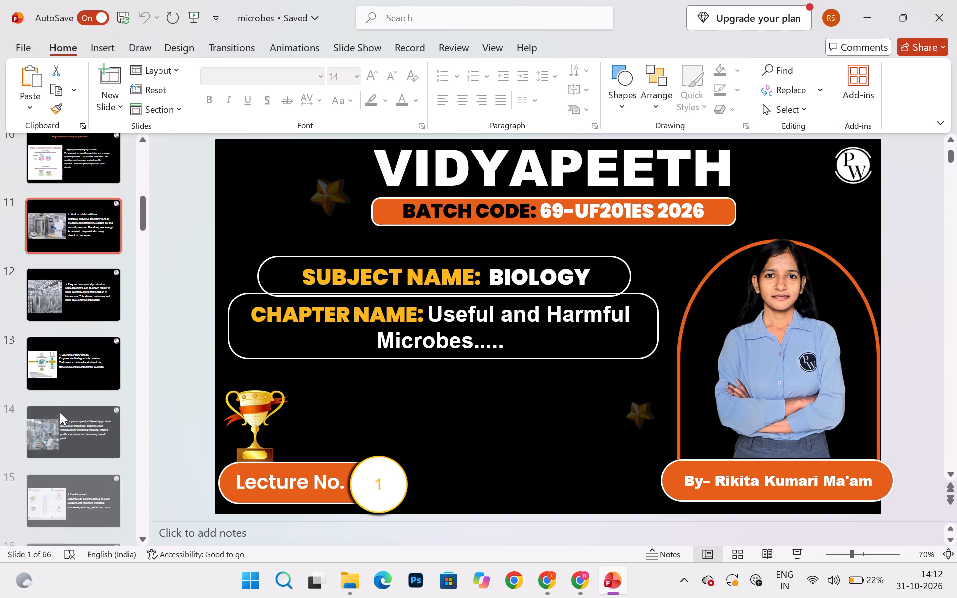
{"action": "scroll", "coordinate": [60, 412], "scroll_direction": "down", "scroll_amount": 3}
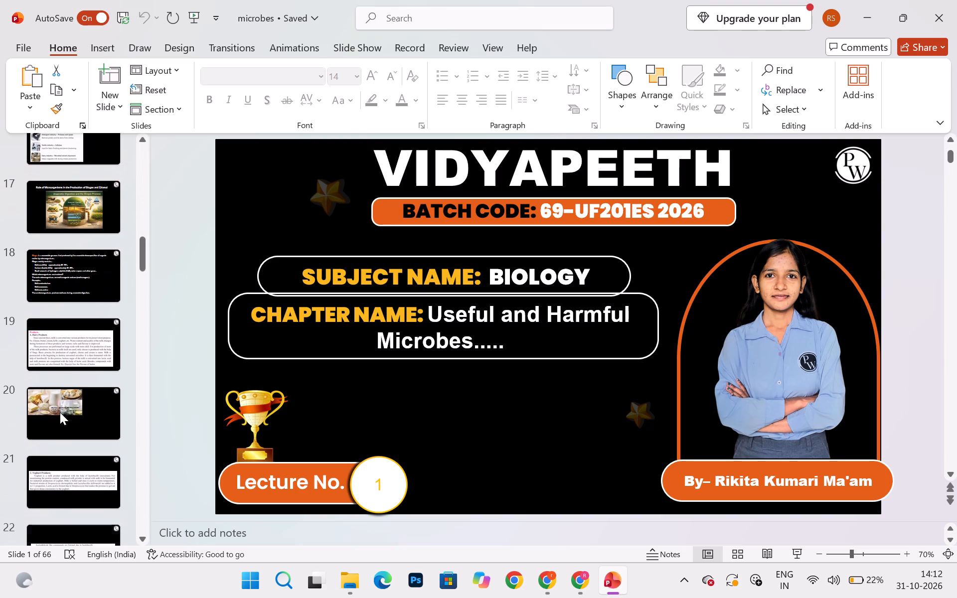
{"action": "left_click", "coordinate": [62, 341]}
{"action": "left_click", "coordinate": [94, 398]}
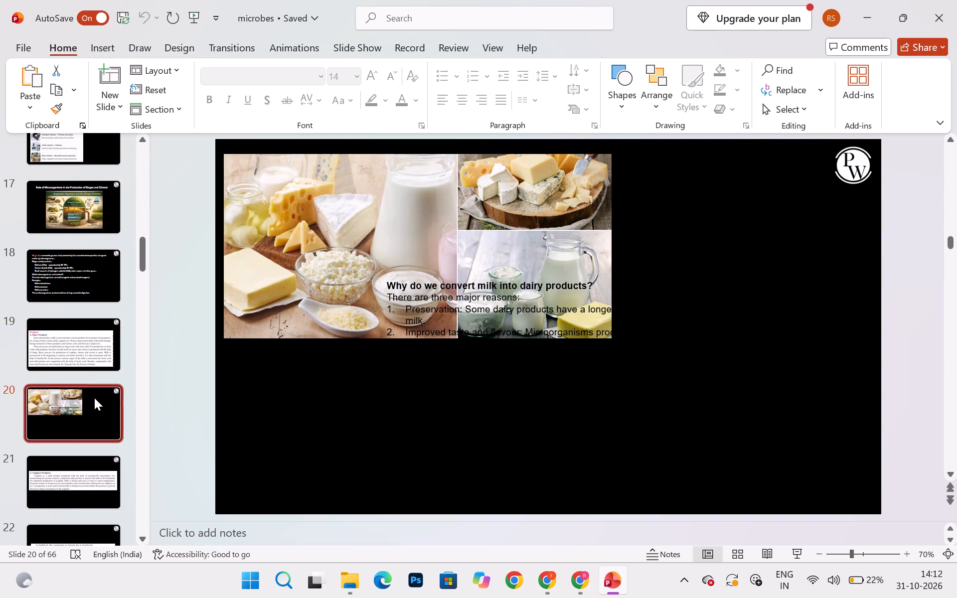
Format all of the pasted dairy reasons text on slide 20 as white, bold, size 24.
{"action": "left_click", "coordinate": [415, 288]}
{"action": "key", "text": "ctrl+a"}
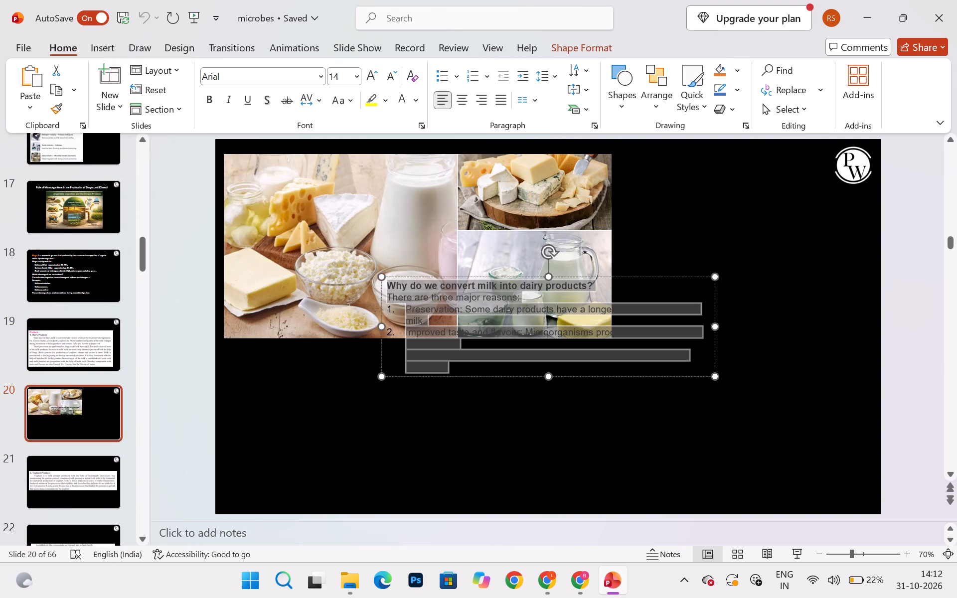
{"action": "left_click", "coordinate": [414, 101]}
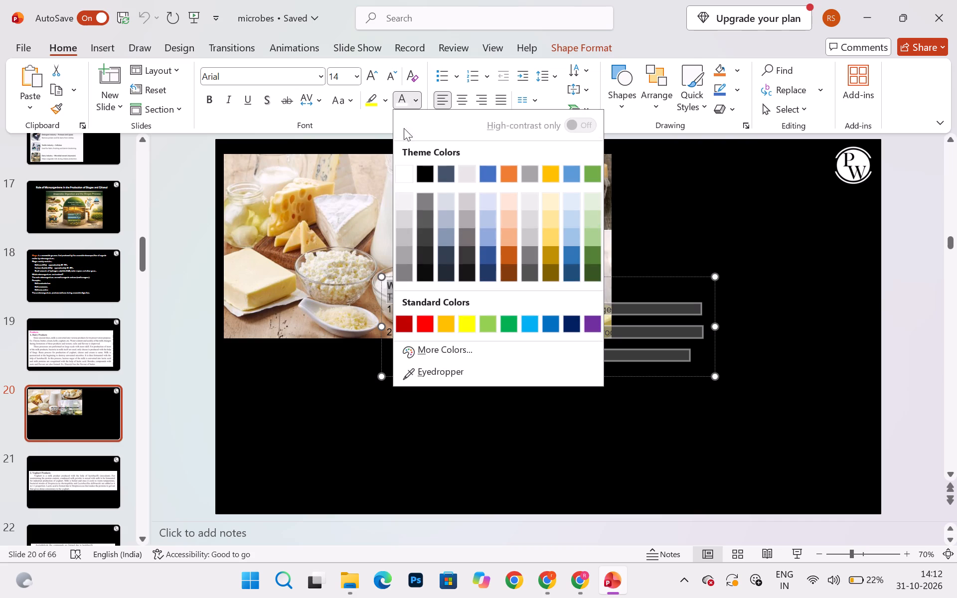
{"action": "left_click", "coordinate": [404, 171]}
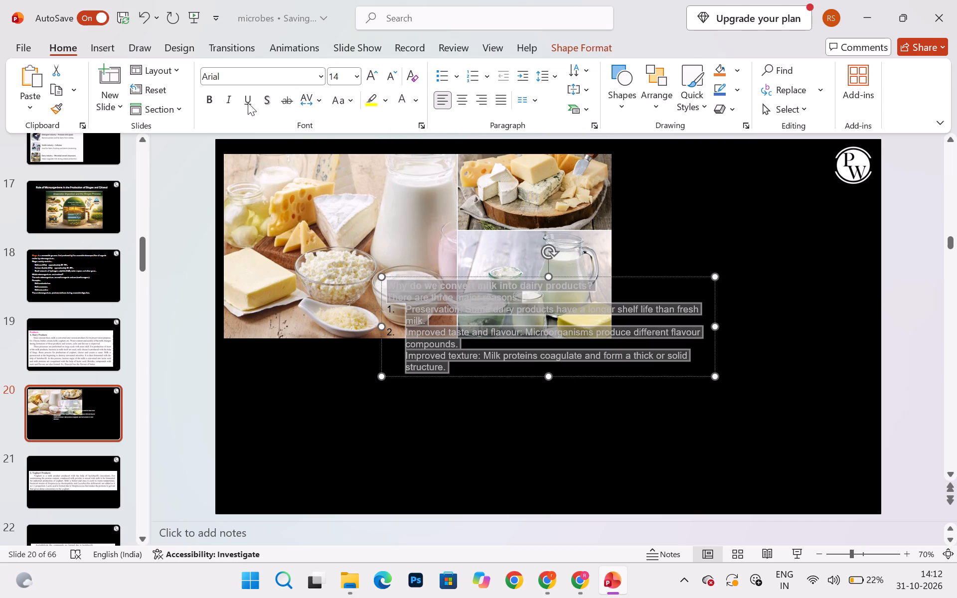
{"action": "left_click", "coordinate": [209, 99]}
{"action": "left_click", "coordinate": [209, 99]}
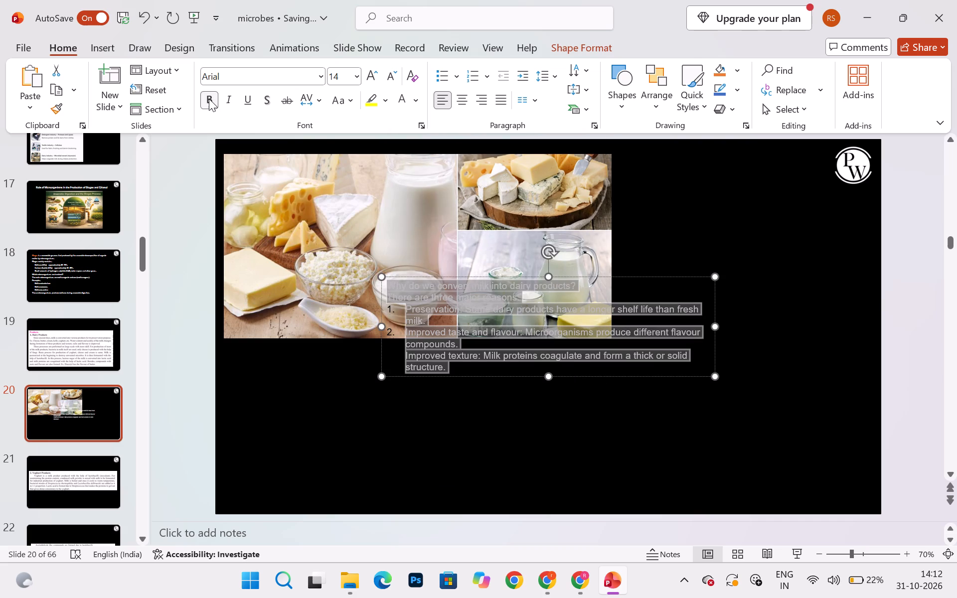
{"action": "left_click", "coordinate": [354, 81]}
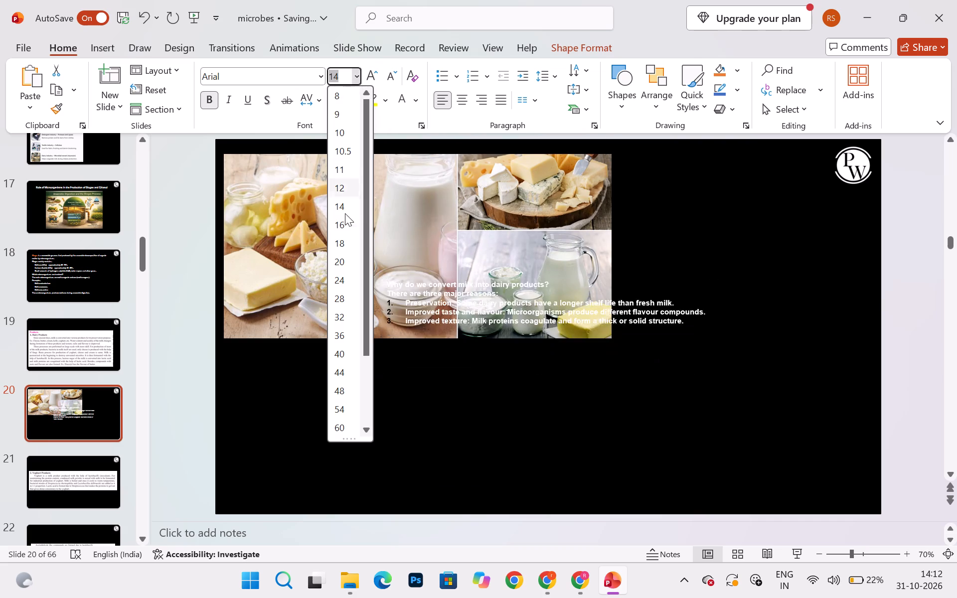
{"action": "left_click", "coordinate": [345, 279]}
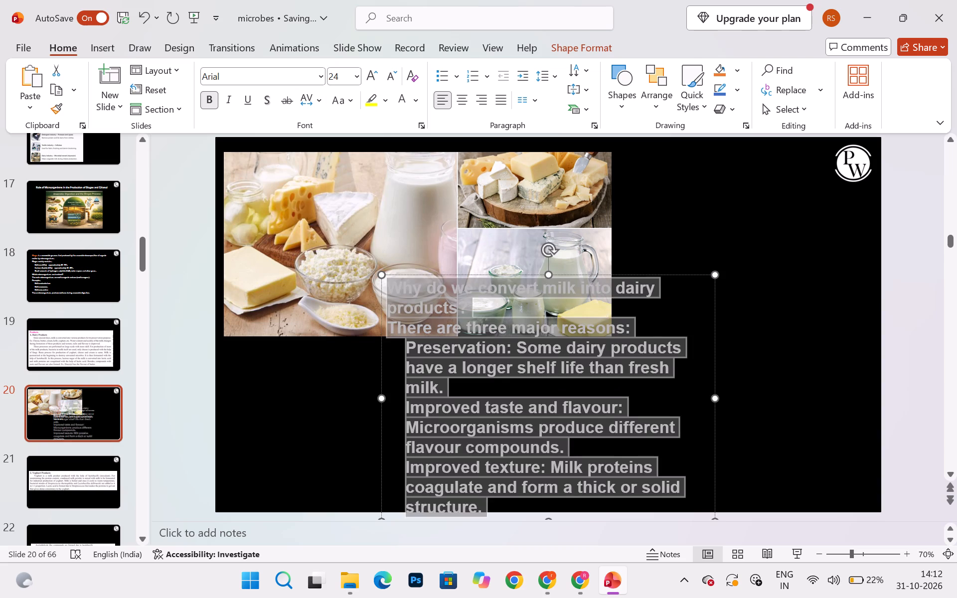
Move the reasons text box directly below the dairy picture and widen it to nearly the full slide width.
{"action": "left_click", "coordinate": [587, 279]}
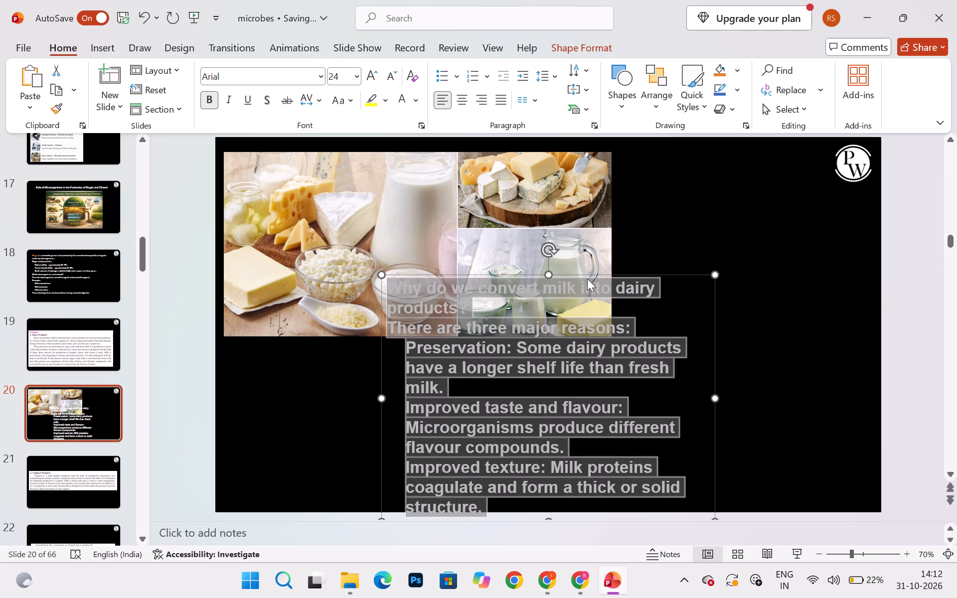
{"action": "left_click_drag", "start_coordinate": [602, 275], "coordinate": [443, 346]}
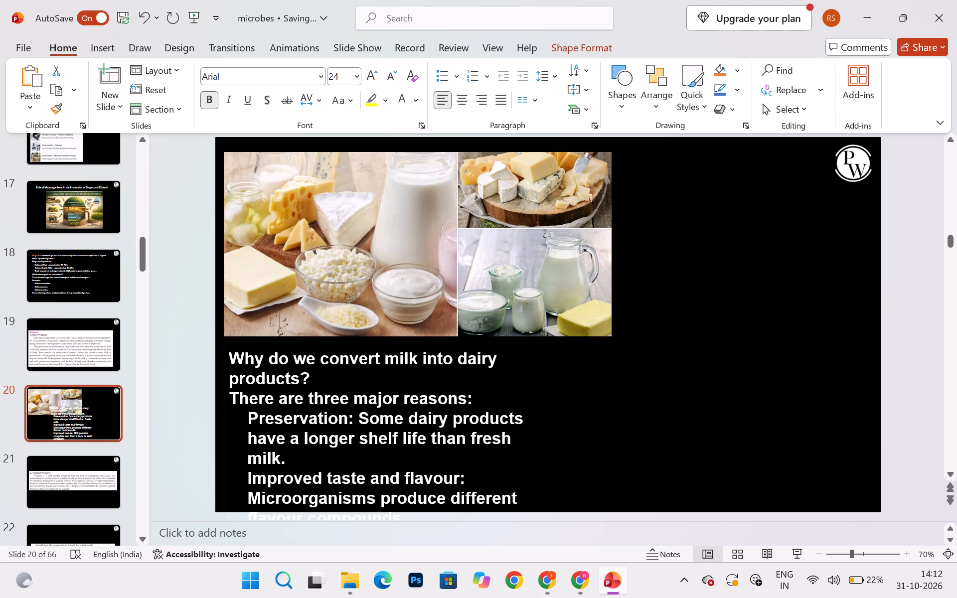
{"action": "left_click_drag", "start_coordinate": [443, 346], "coordinate": [446, 346]}
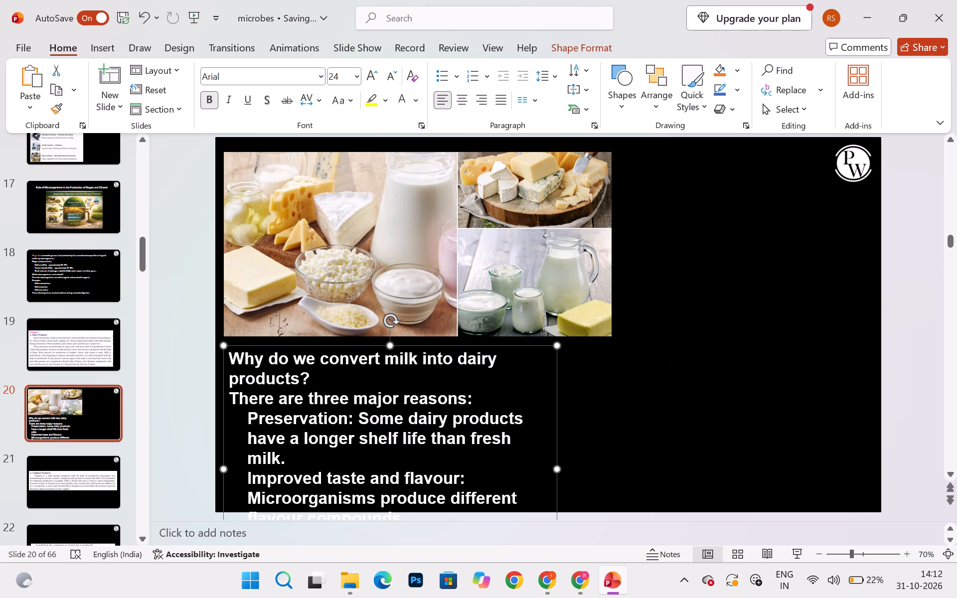
{"action": "left_click_drag", "start_coordinate": [557, 467], "coordinate": [822, 416]}
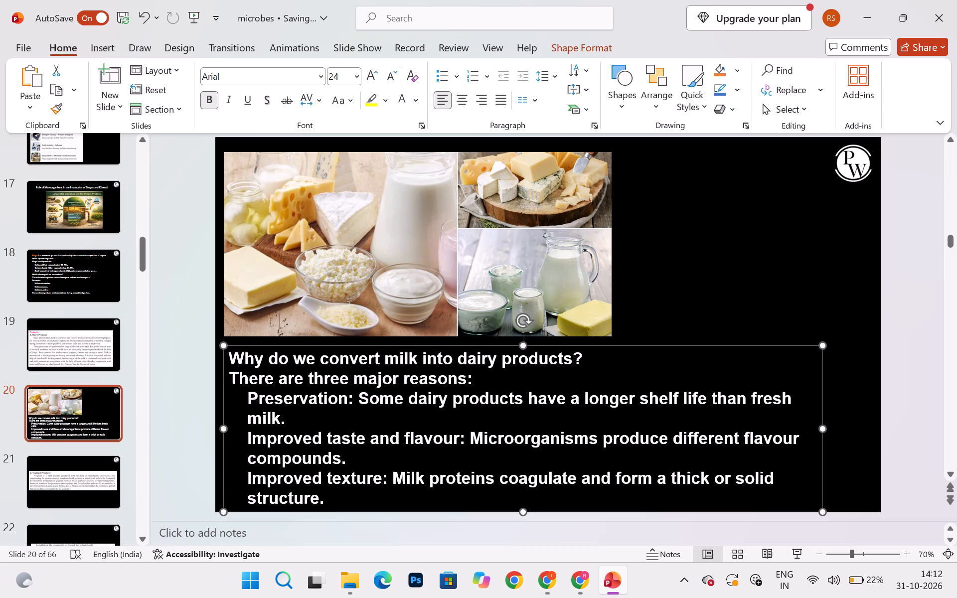
{"action": "left_click_drag", "start_coordinate": [653, 345], "coordinate": [650, 338]}
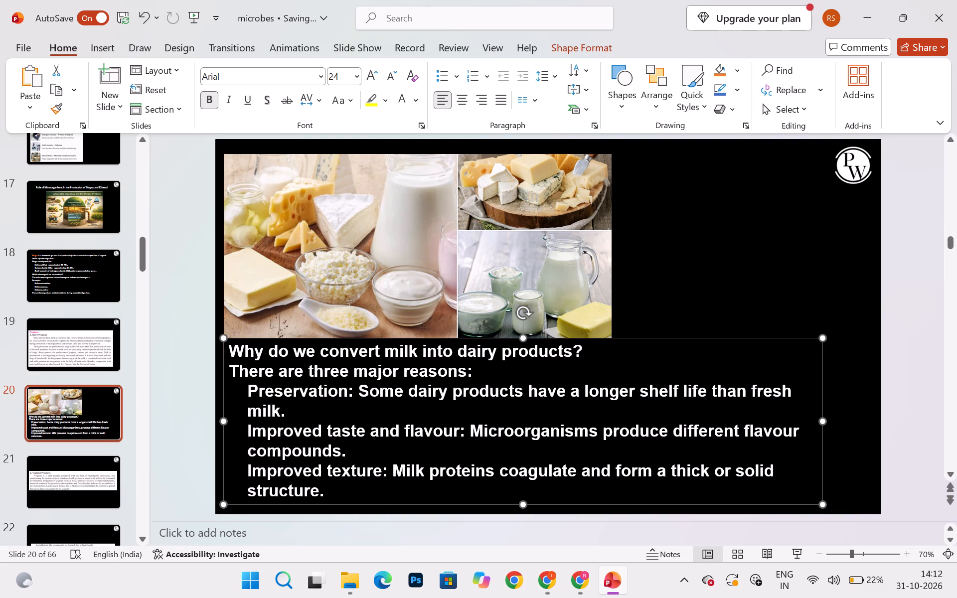
{"action": "left_click", "coordinate": [588, 354]}
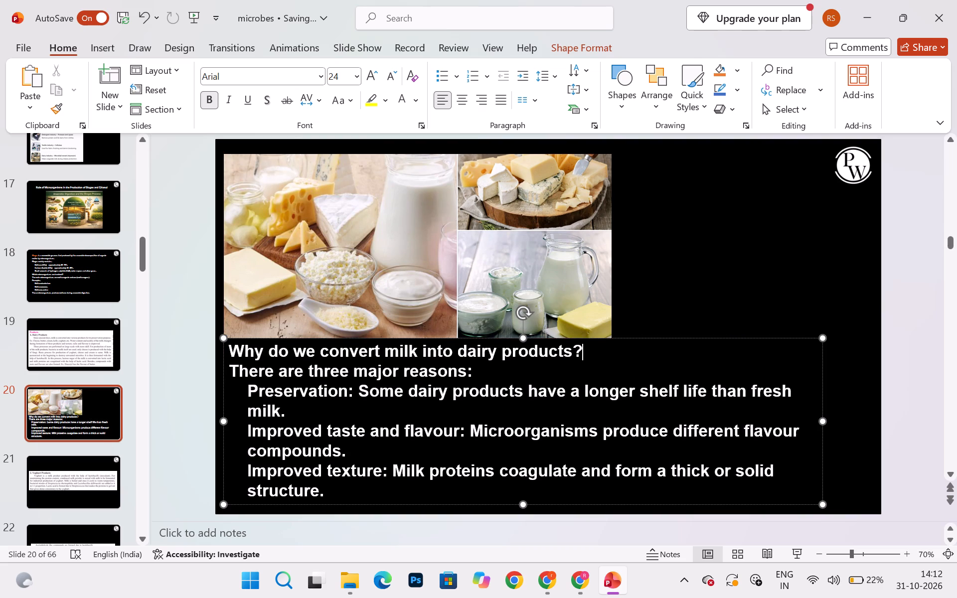
{"action": "left_click", "coordinate": [767, 192]}
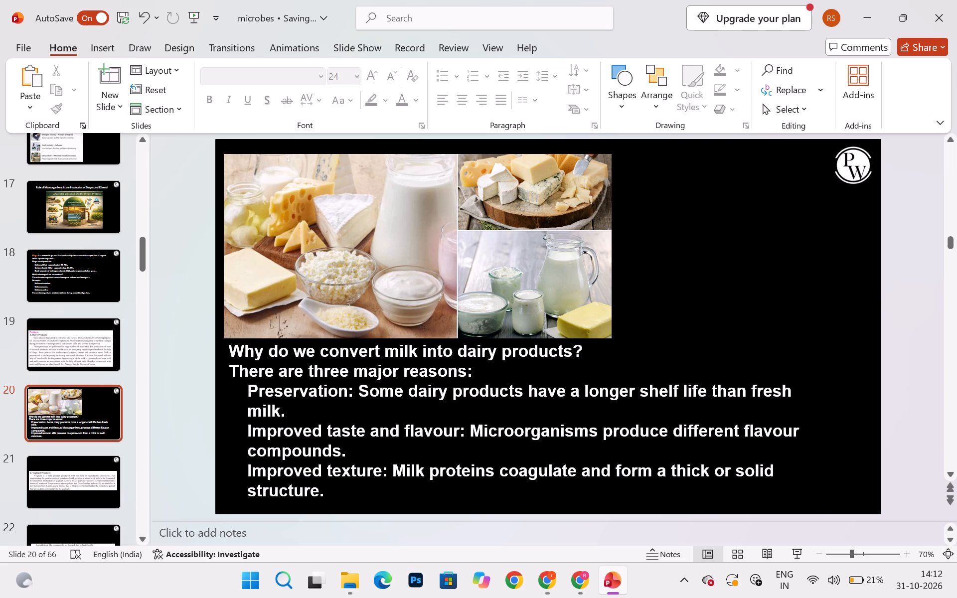
{"action": "left_click", "coordinate": [805, 481]}
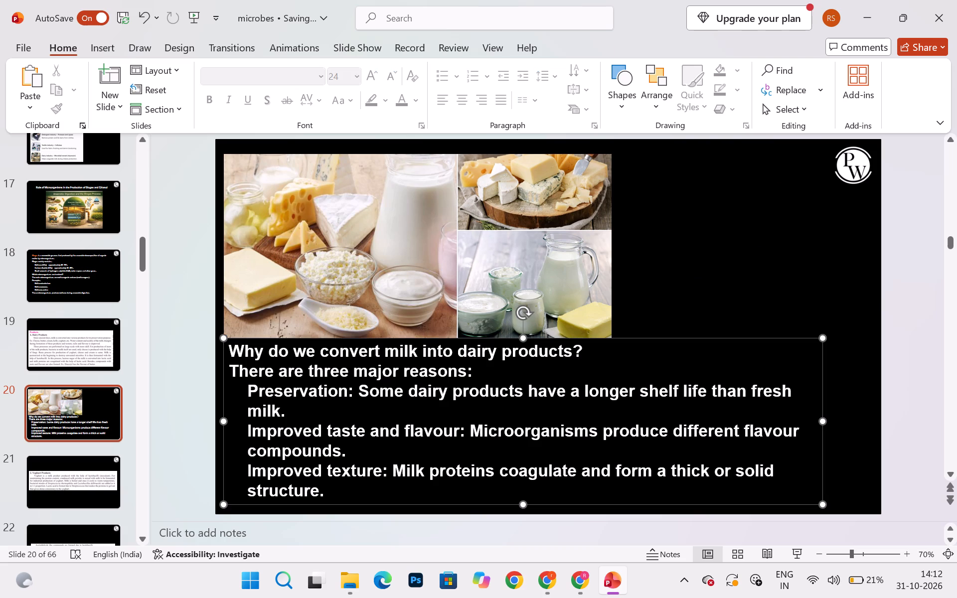
Shrink the dairy picture slightly and move it back to the slide's upper-left corner.
{"action": "left_click", "coordinate": [337, 233]}
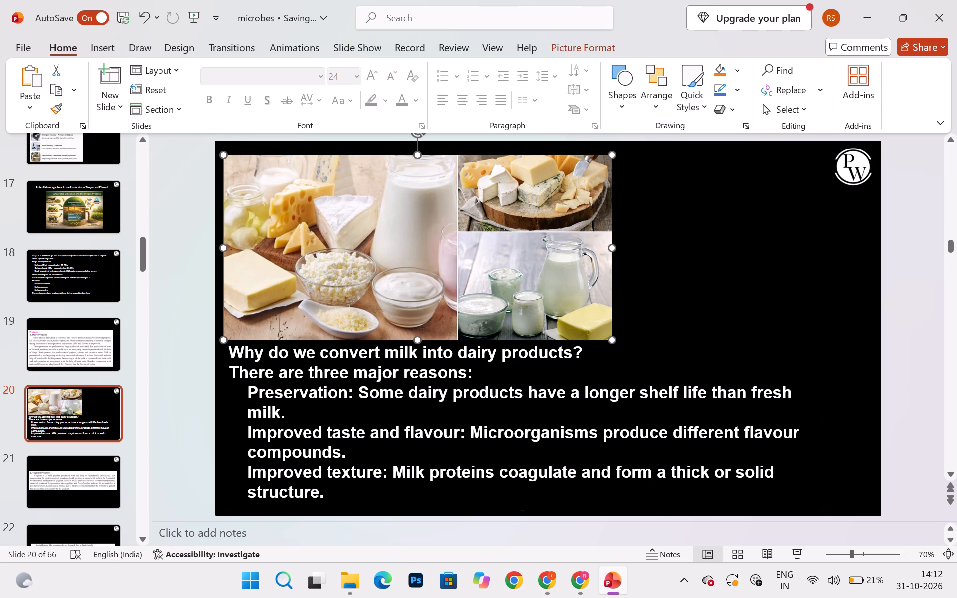
{"action": "left_click_drag", "start_coordinate": [223, 158], "coordinate": [255, 172]}
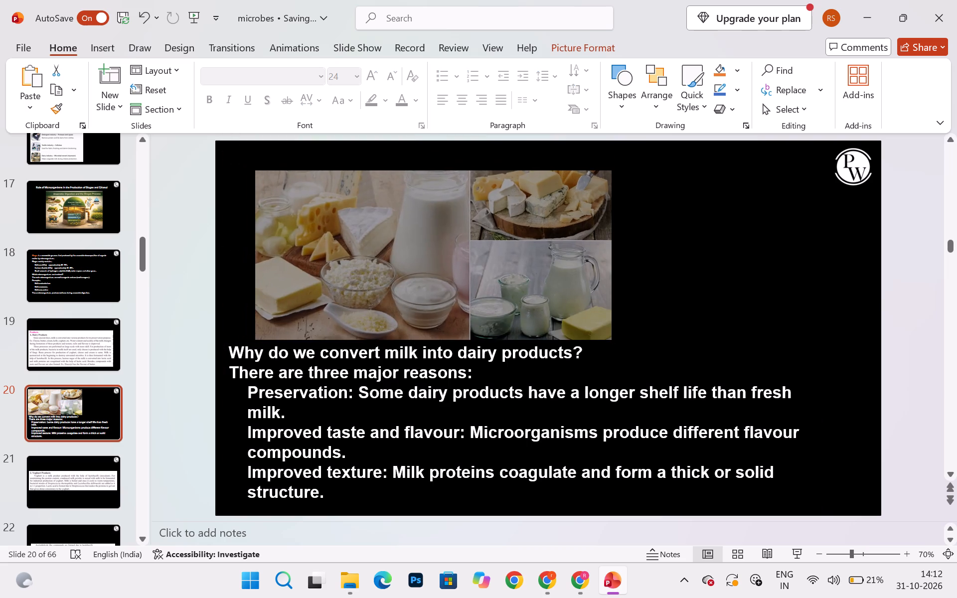
{"action": "left_click_drag", "start_coordinate": [300, 210], "coordinate": [268, 190]}
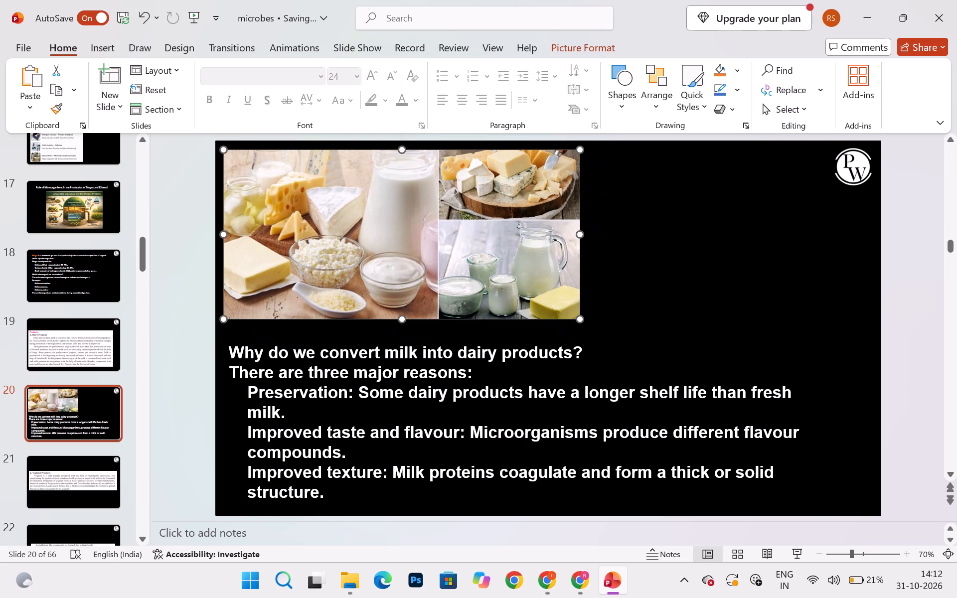
Shift the reasons text box slightly upward, closer to the dairy picture.
{"action": "left_click", "coordinate": [295, 366]}
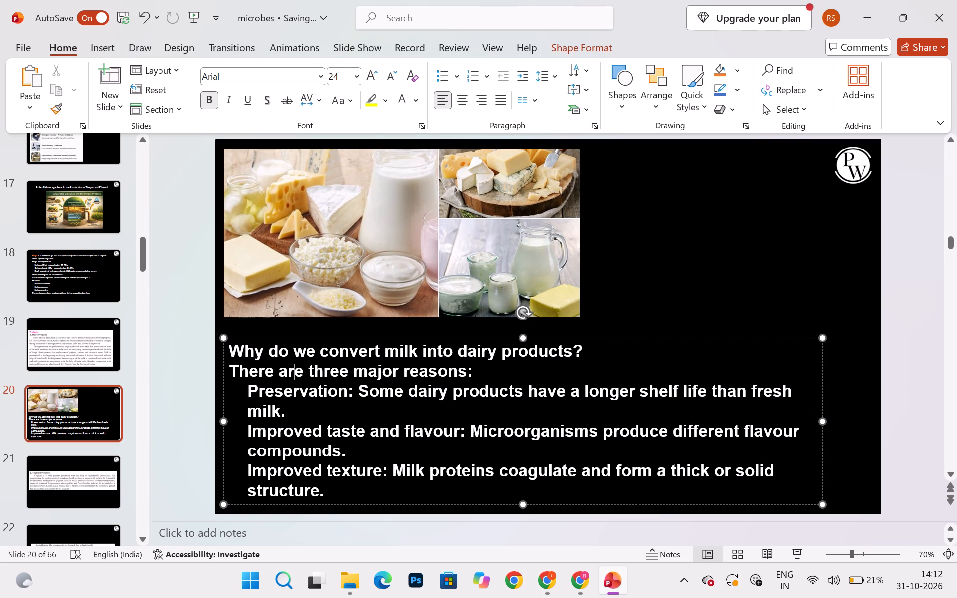
{"action": "left_click", "coordinate": [355, 337]}
{"action": "left_click_drag", "start_coordinate": [355, 337], "coordinate": [355, 335]}
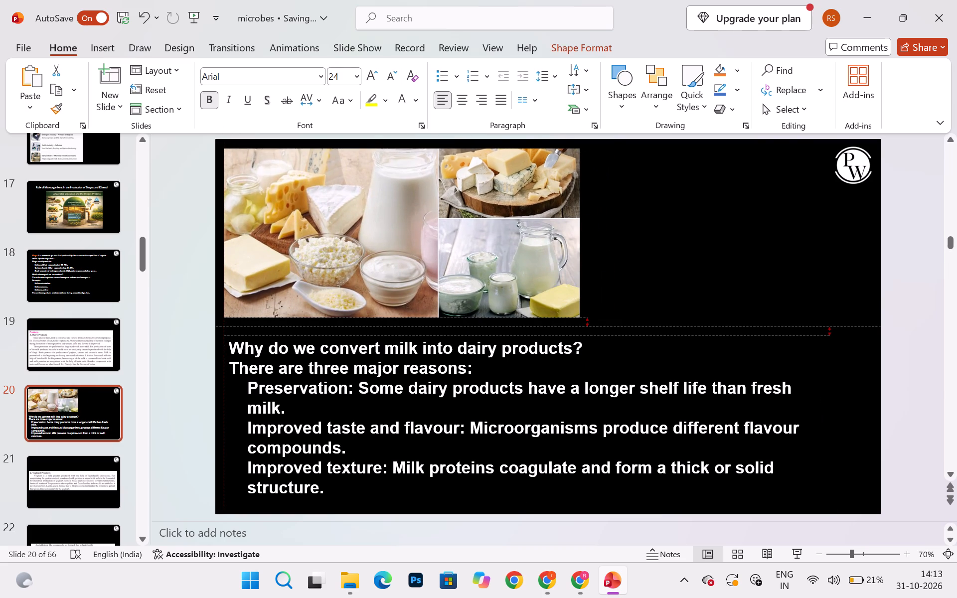
{"action": "left_click_drag", "start_coordinate": [355, 335], "coordinate": [355, 331]}
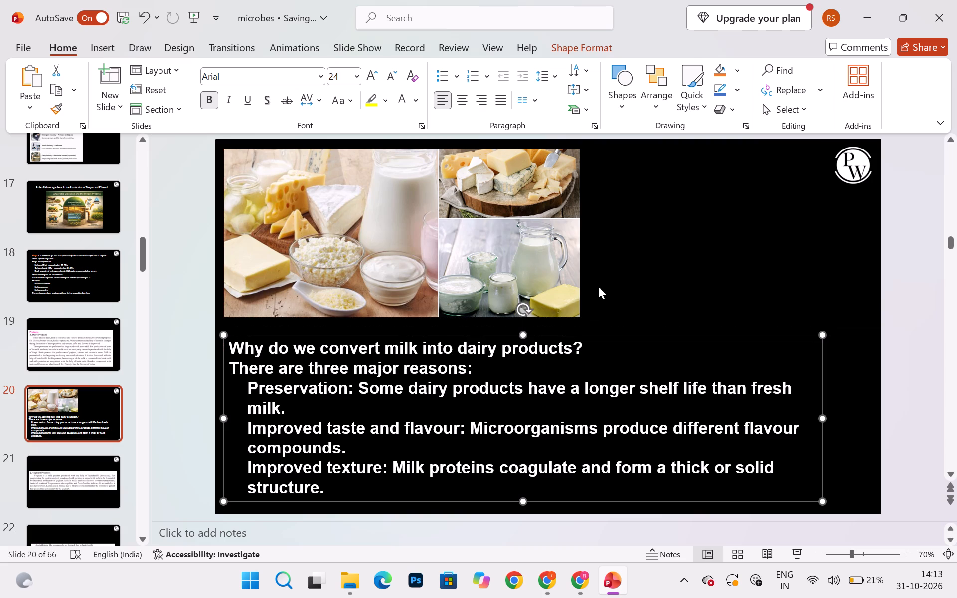
{"action": "left_click", "coordinate": [546, 336]}
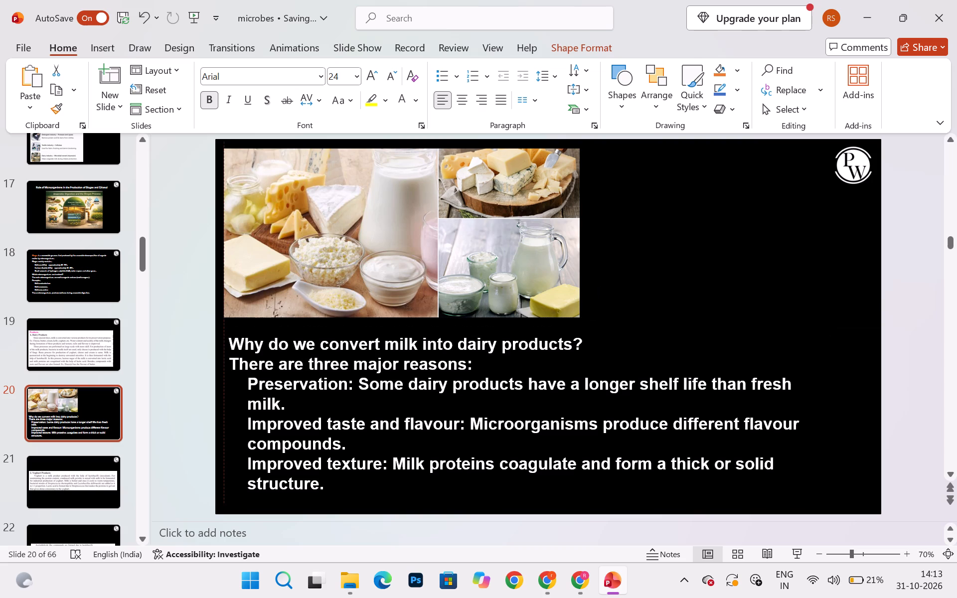
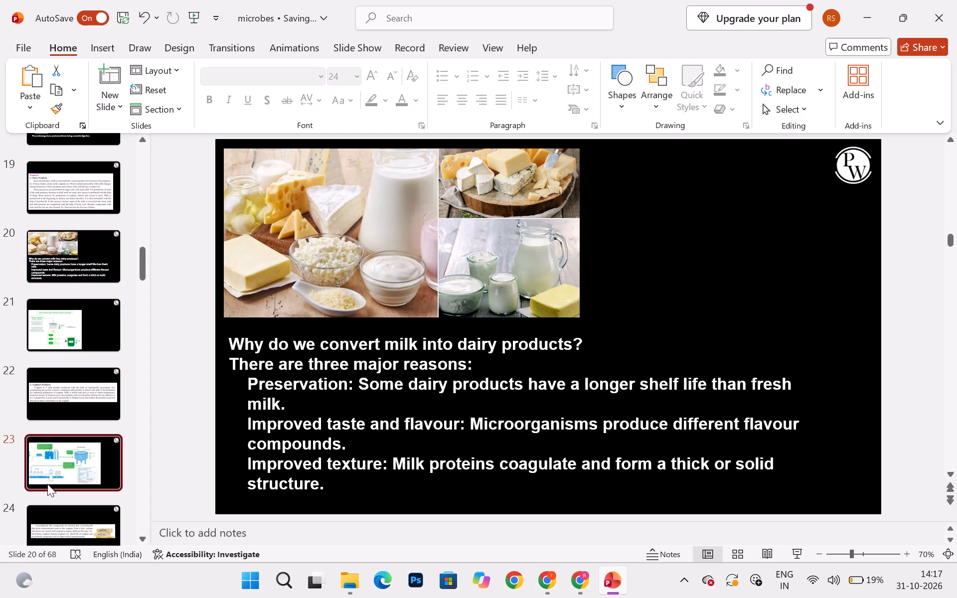
{"action": "left_click", "coordinate": [62, 392]}
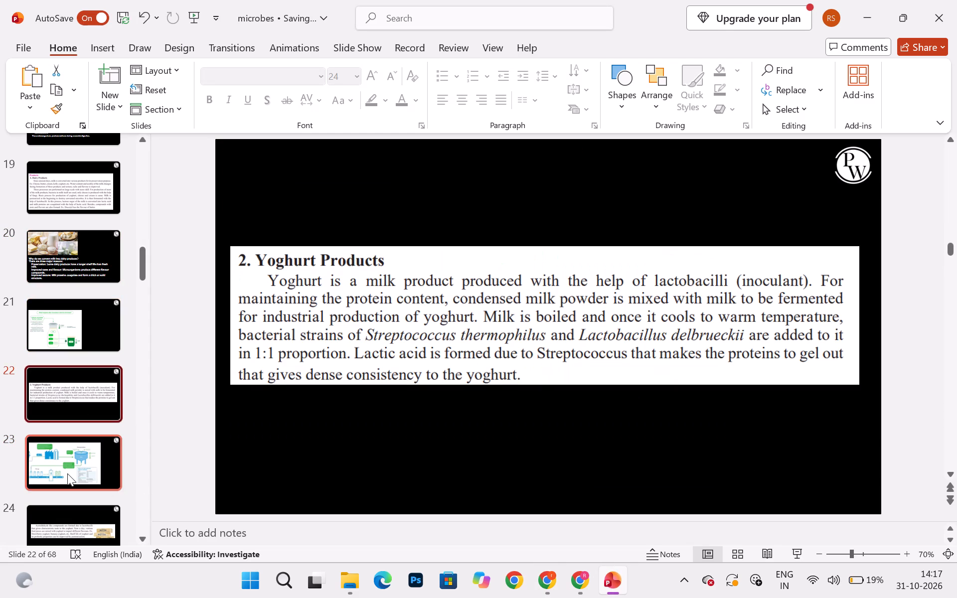
{"action": "left_click", "coordinate": [67, 473]}
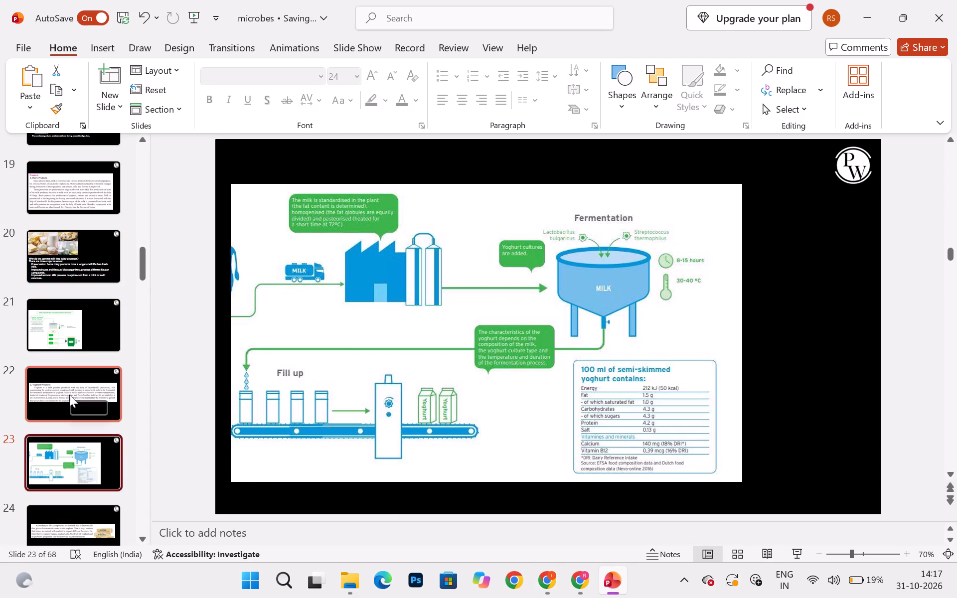
{"action": "left_click", "coordinate": [60, 517]}
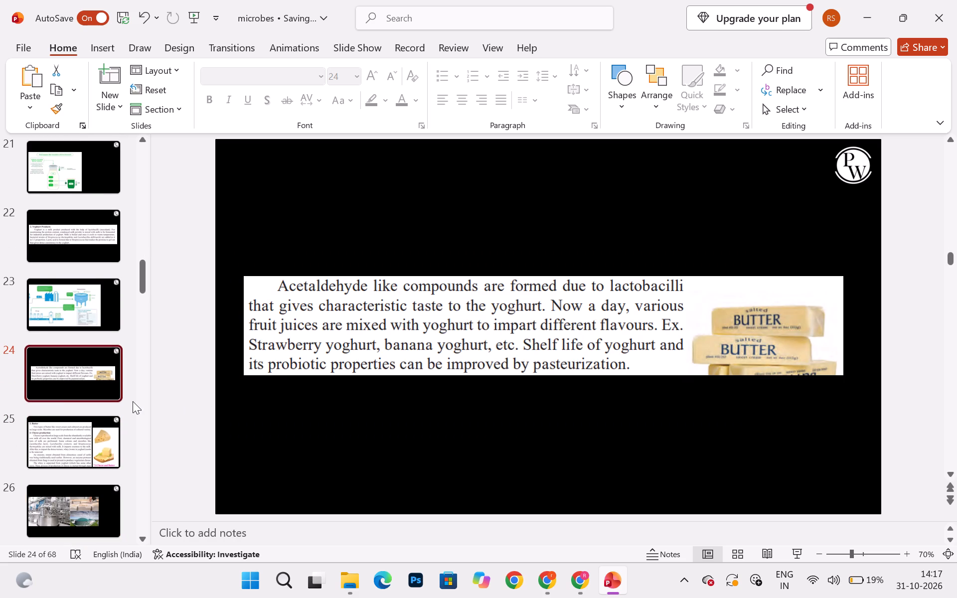
{"action": "scroll", "coordinate": [133, 401], "scroll_direction": "down", "scroll_amount": 1}
{"action": "left_click", "coordinate": [66, 332]}
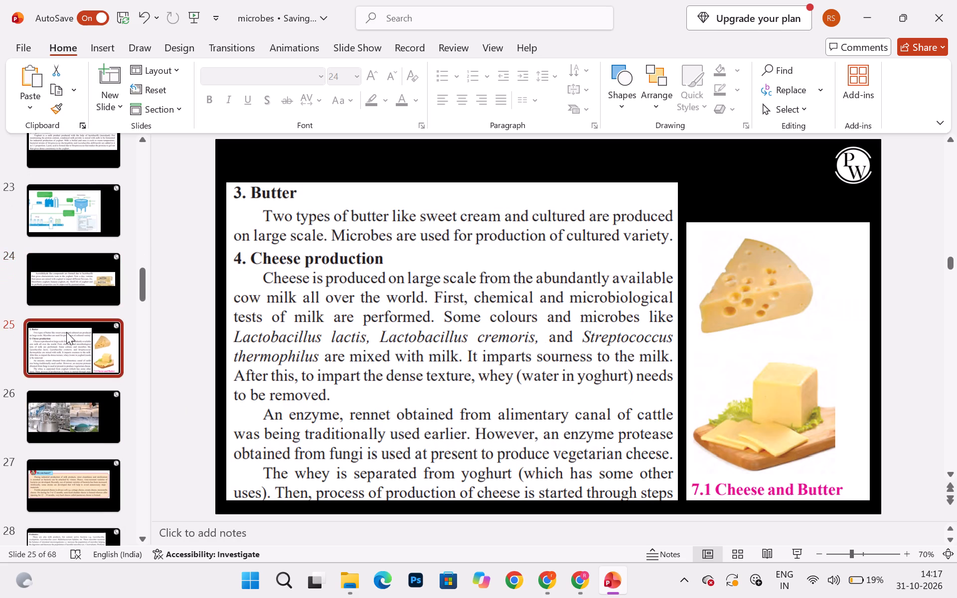
{"action": "left_click", "coordinate": [52, 294]}
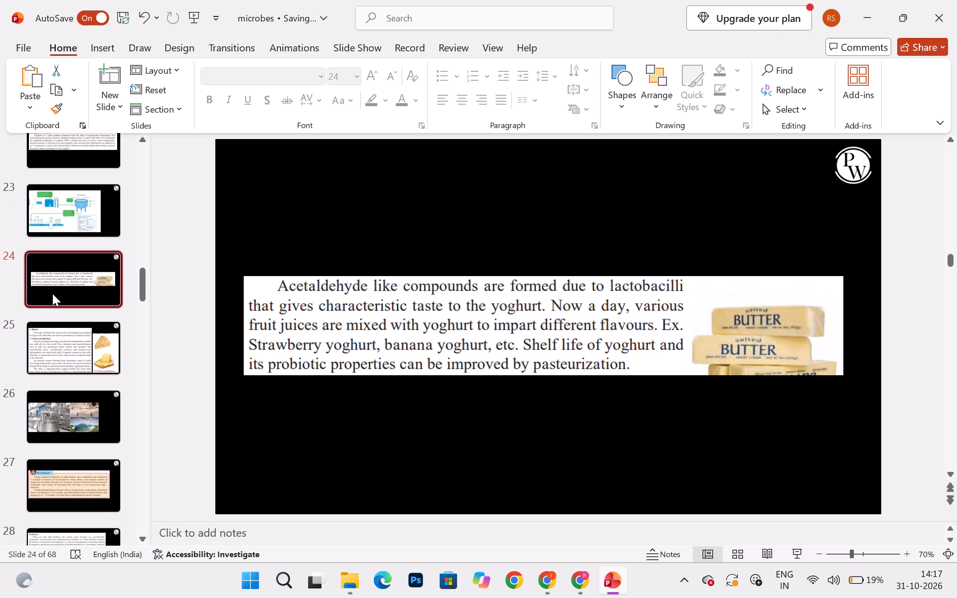
{"action": "left_click", "coordinate": [96, 79]}
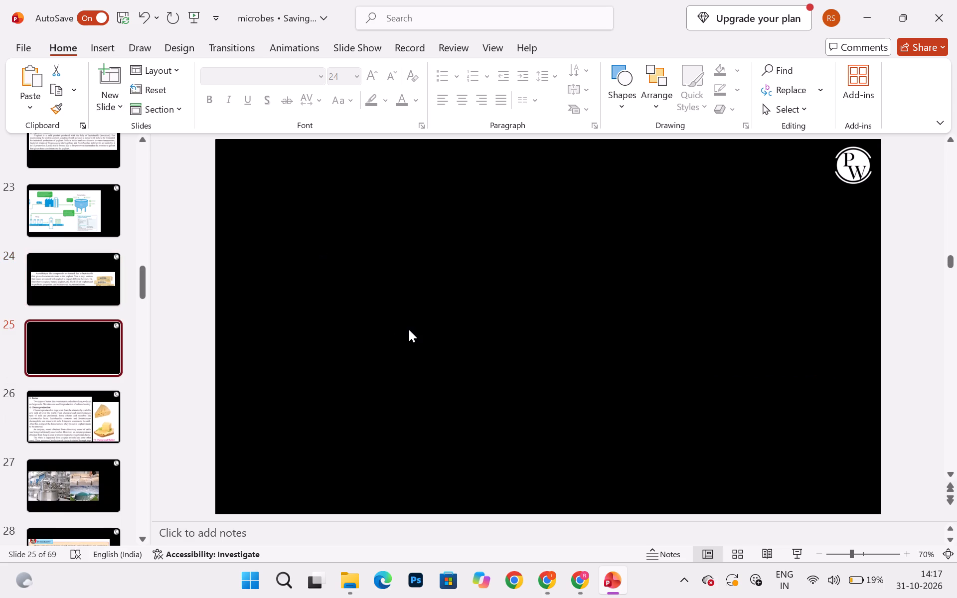
{"action": "key", "text": "ctrl+v"}
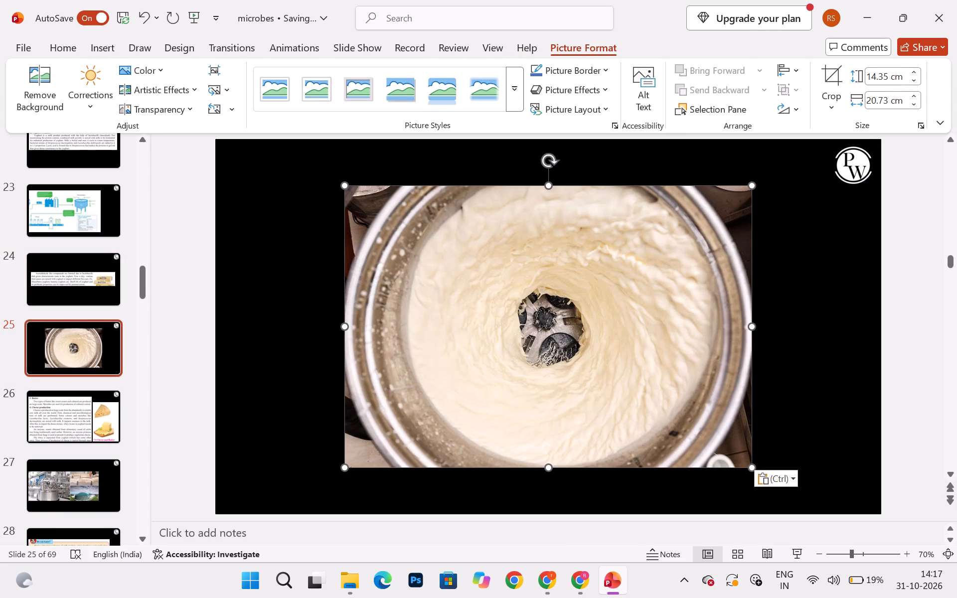
Shrink the churning picture proportionally to about 10.21 cm by 14.76 cm and place it near the slide's left edge.
{"action": "left_click_drag", "start_coordinate": [345, 187], "coordinate": [462, 307]}
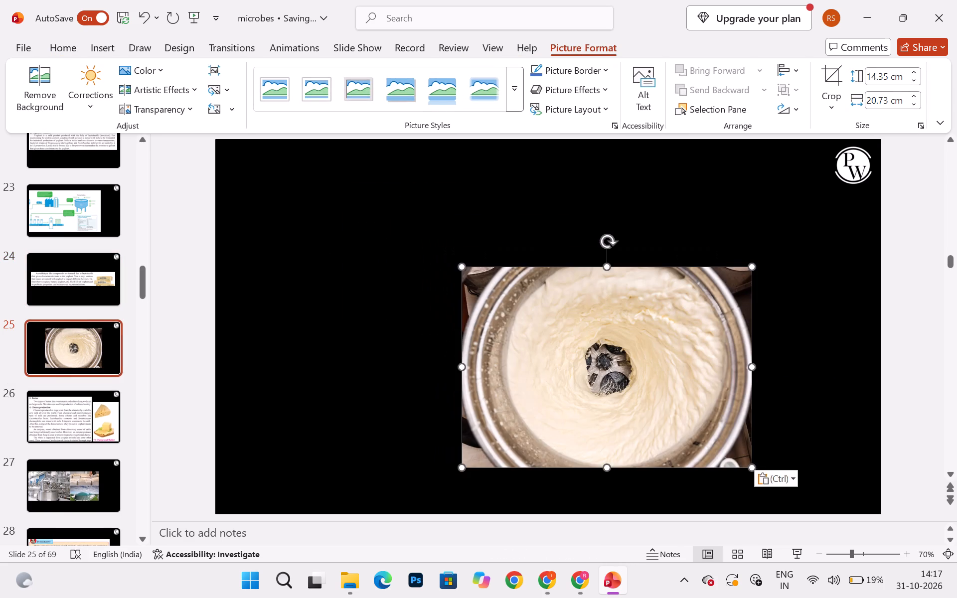
{"action": "left_click_drag", "start_coordinate": [544, 349], "coordinate": [311, 320]}
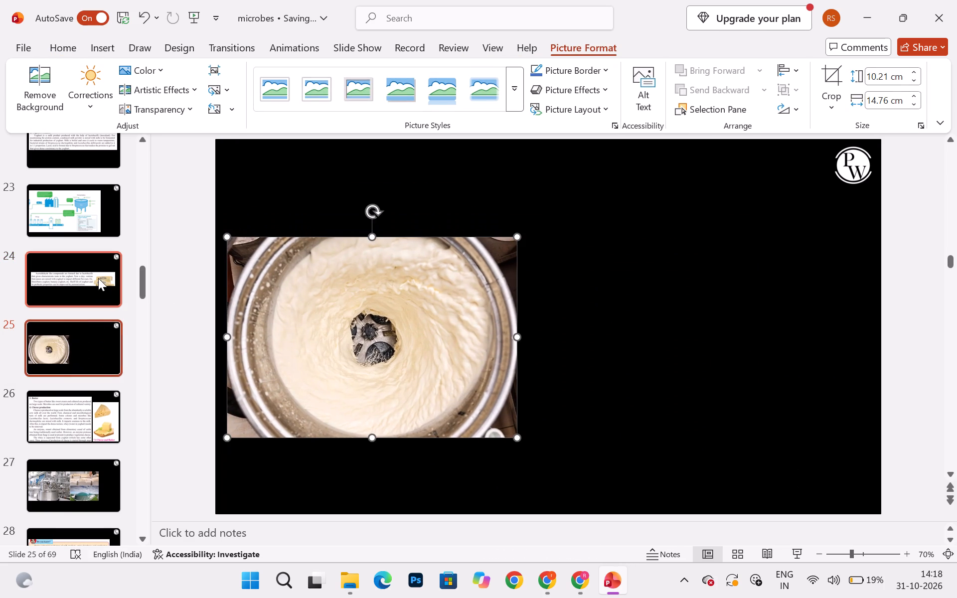
Crop the acetaldehyde text picture on slide 24 to about 22.52 cm wide, cutting off the butter blocks.
{"action": "left_click", "coordinate": [75, 257]}
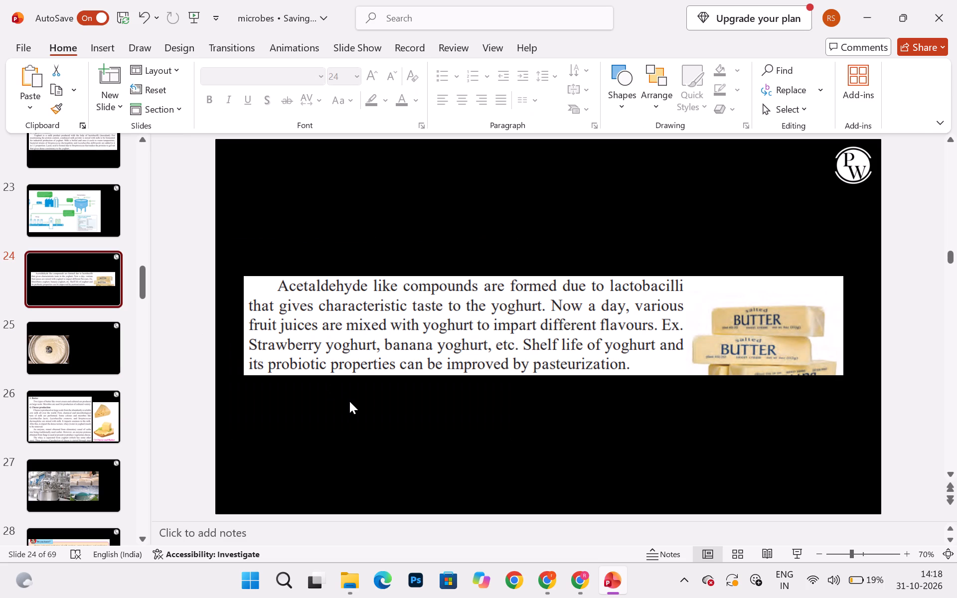
{"action": "left_click", "coordinate": [750, 283]}
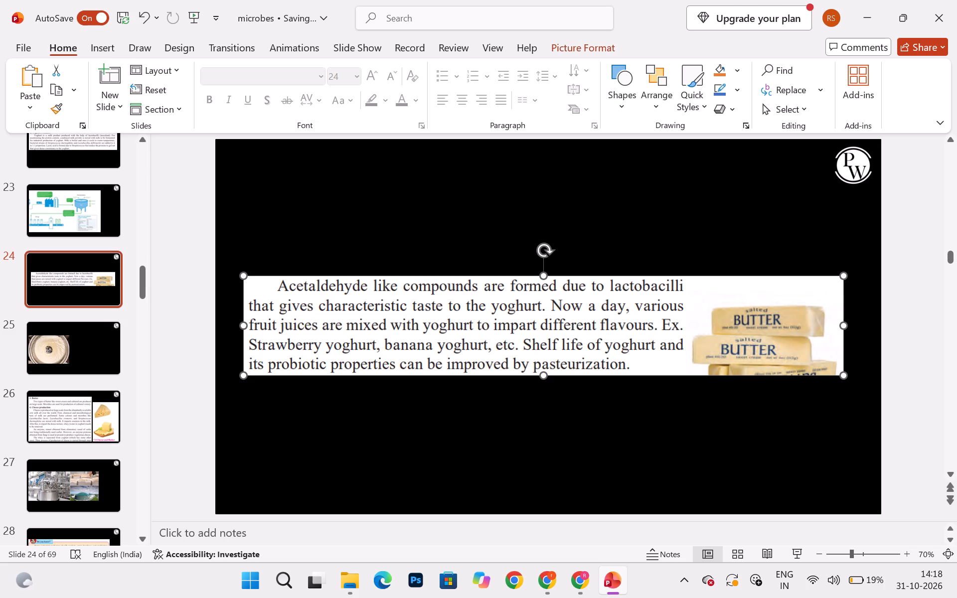
{"action": "left_click", "coordinate": [744, 317]}
{"action": "left_click", "coordinate": [584, 307]}
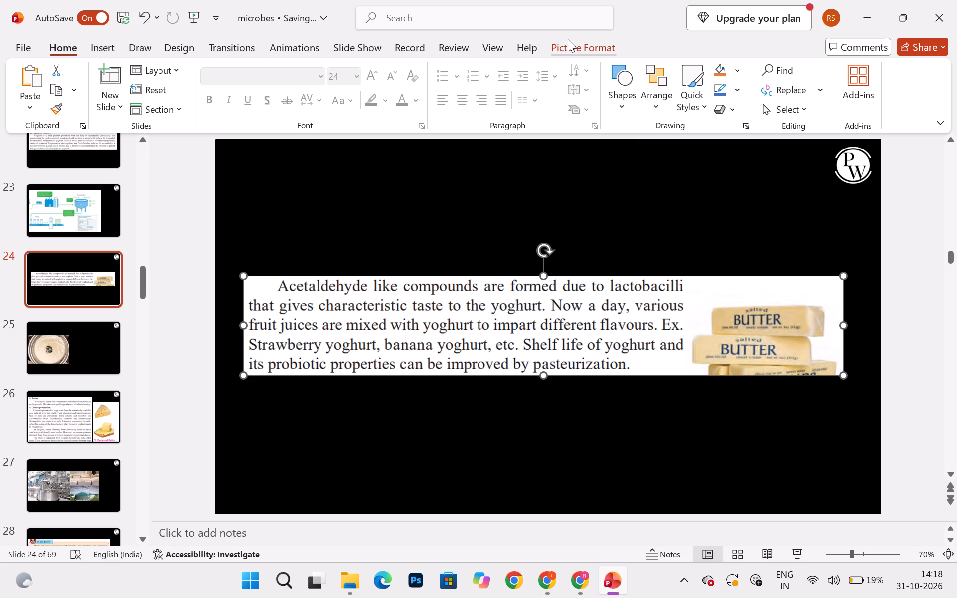
{"action": "left_click", "coordinate": [568, 39]}
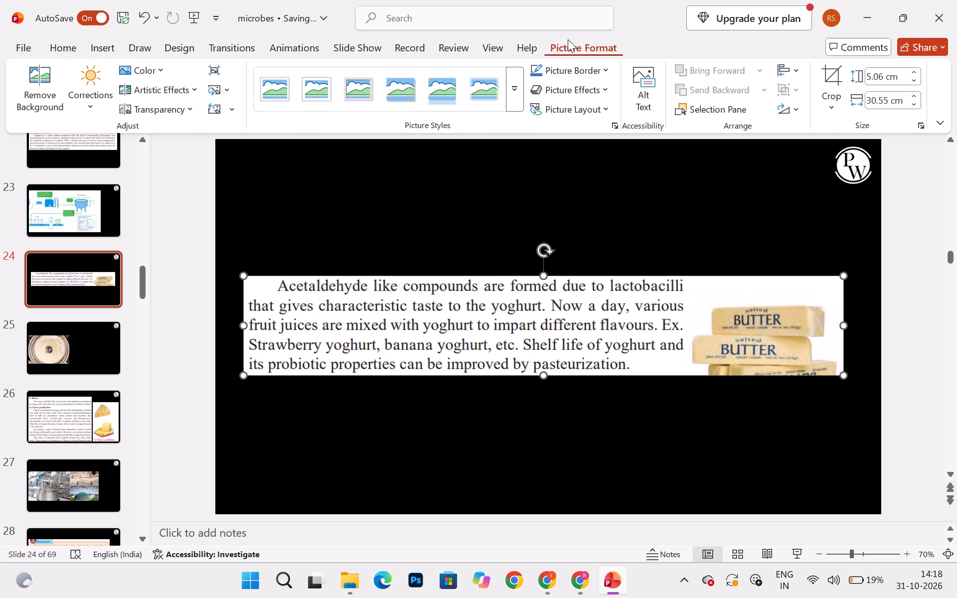
{"action": "left_click", "coordinate": [835, 71]}
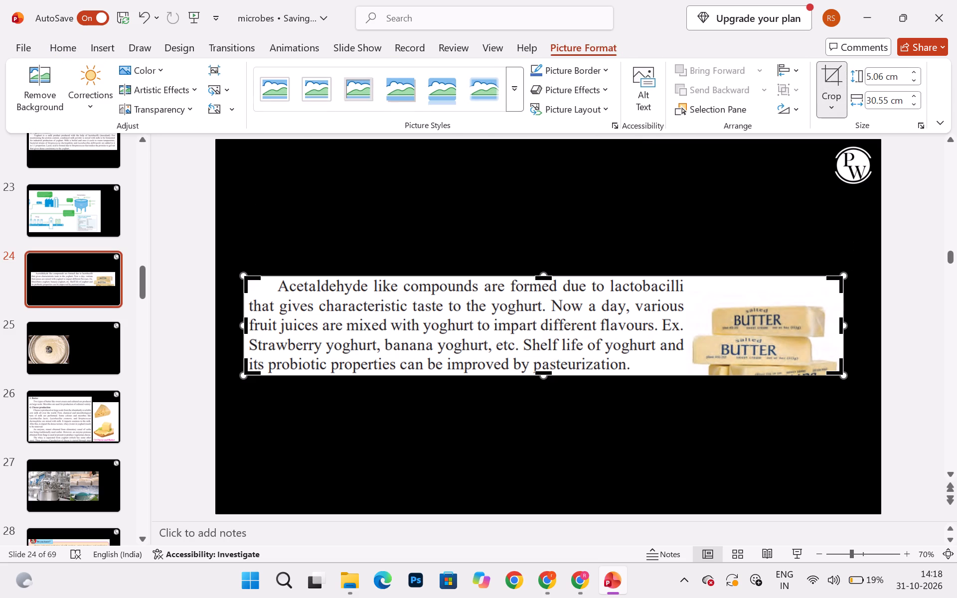
{"action": "left_click_drag", "start_coordinate": [838, 322], "coordinate": [686, 329]}
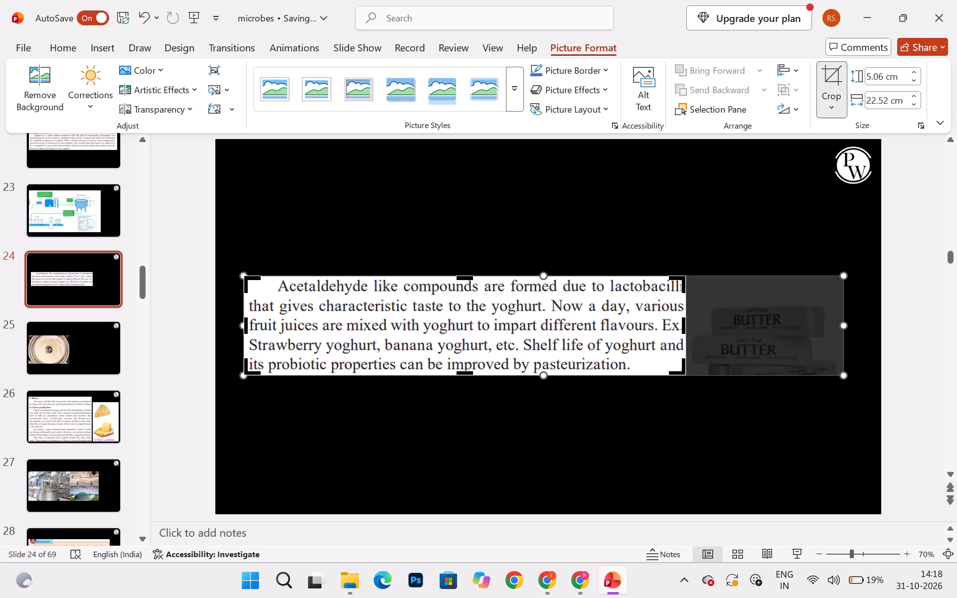
{"action": "left_click", "coordinate": [584, 484]}
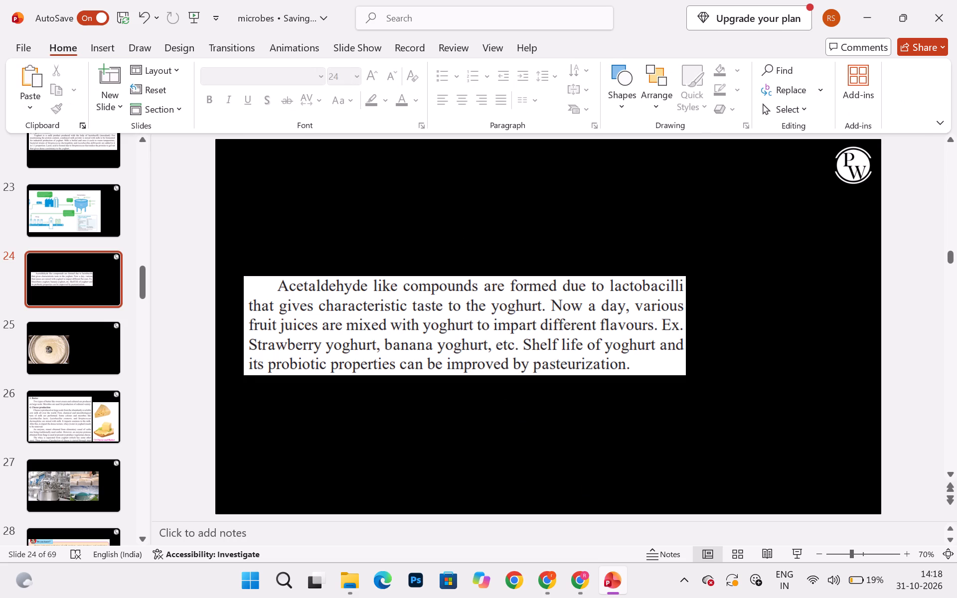
Move the cropped acetaldehyde text picture slightly up and closer to the slide's left edge.
{"action": "left_click_drag", "start_coordinate": [472, 340], "coordinate": [455, 330]}
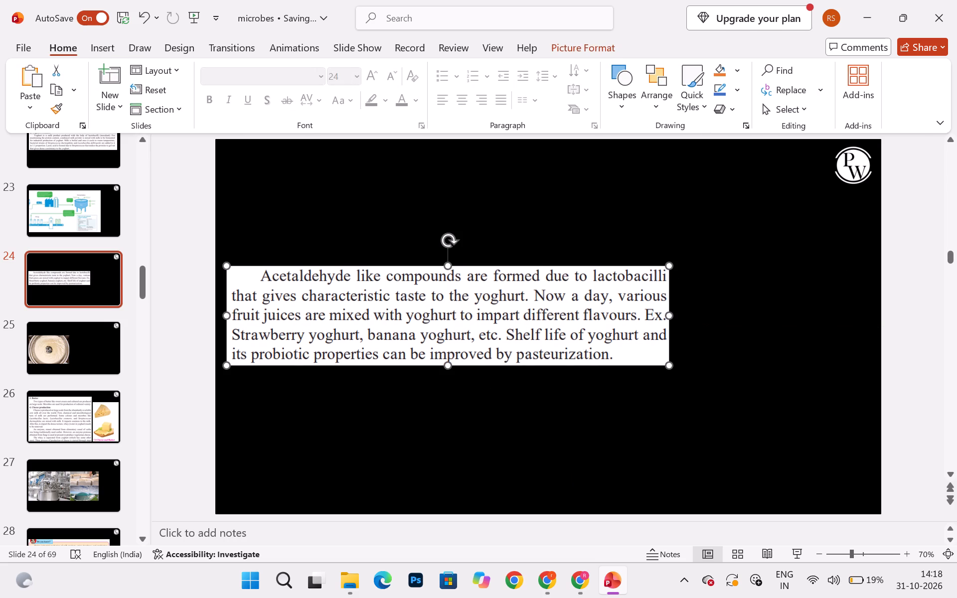
Move the acetaldehyde text picture down to the lower part of slide 24, clearing space above it.
{"action": "left_click_drag", "start_coordinate": [577, 328], "coordinate": [572, 421]}
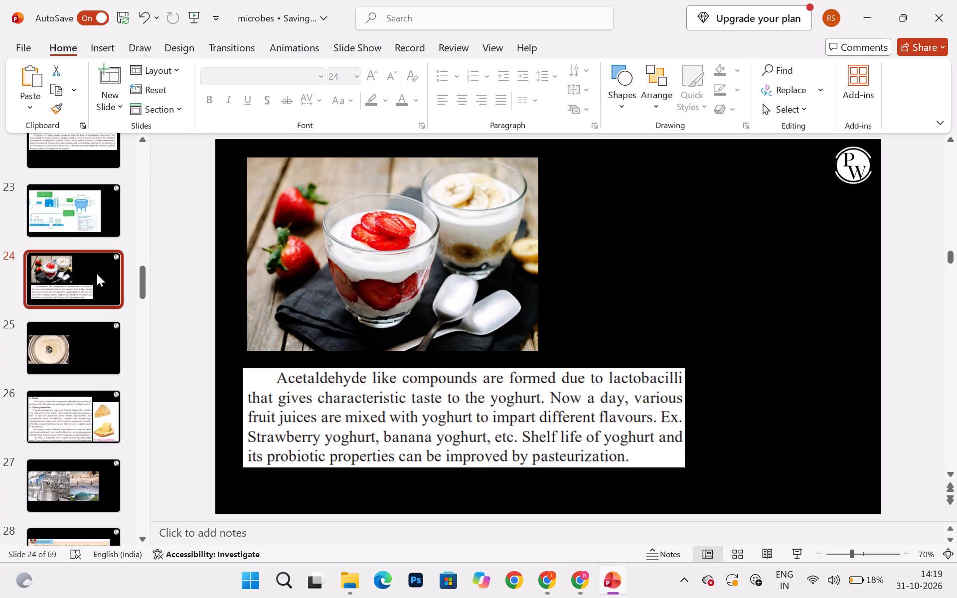
{"action": "left_click", "coordinate": [97, 274]}
{"action": "left_click", "coordinate": [651, 295]}
{"action": "key", "text": "ctrl+v"}
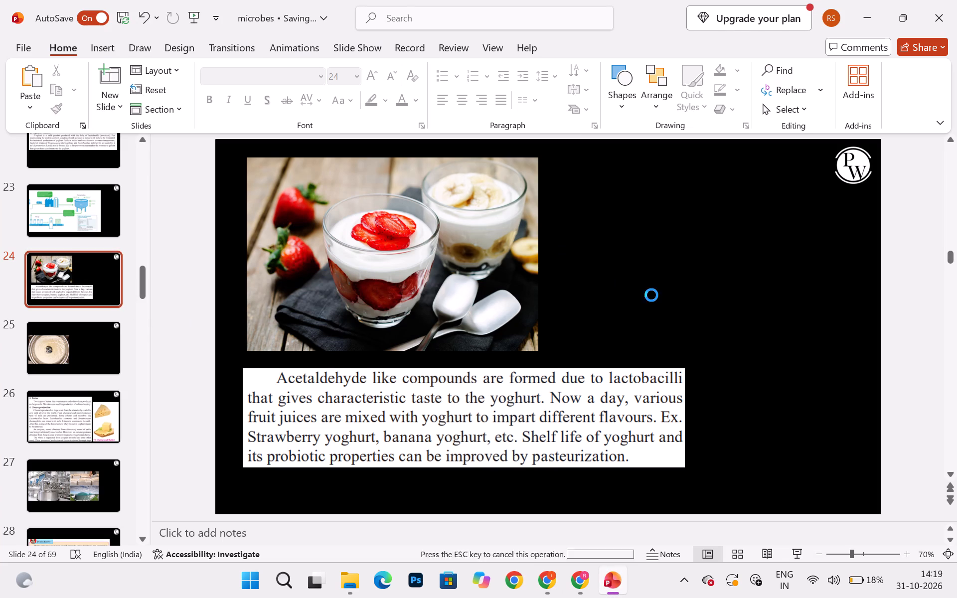
{"action": "key", "text": "ctrl+a"}
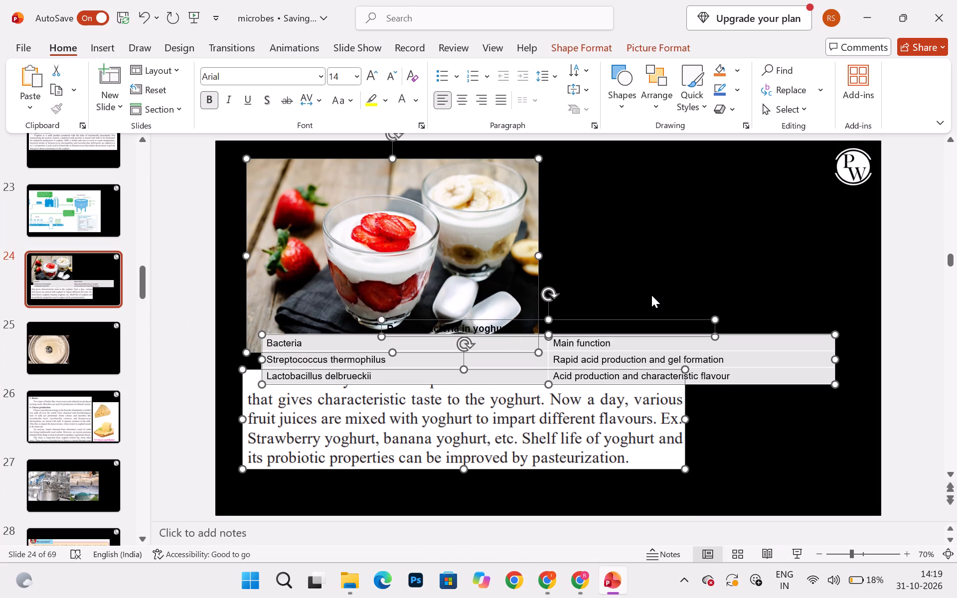
{"action": "left_click", "coordinate": [628, 359]}
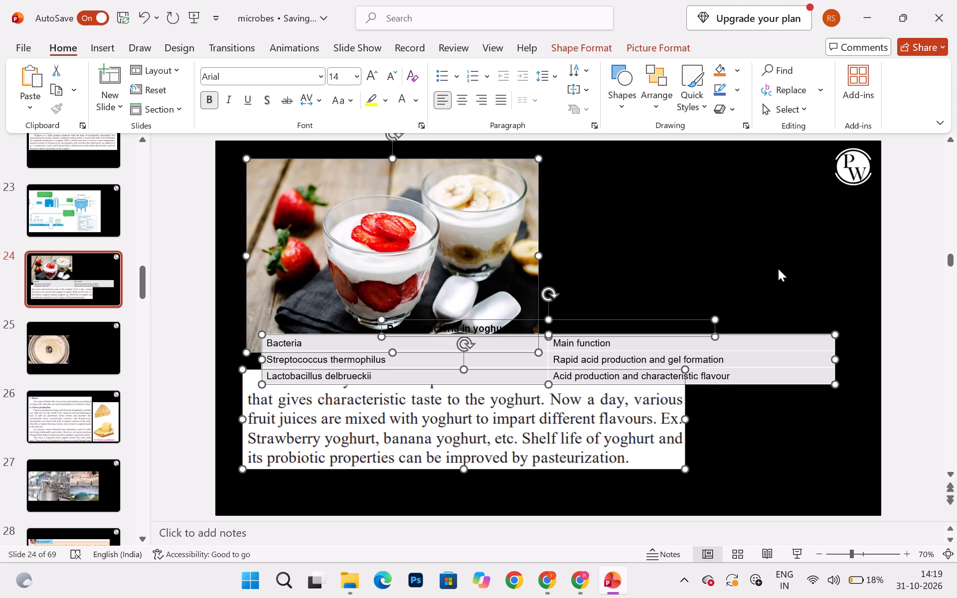
{"action": "left_click", "coordinate": [778, 269]}
Narrow the bacteria function table to about half its width and place it directly right of the yoghurt picture.
{"action": "left_click", "coordinate": [680, 355]}
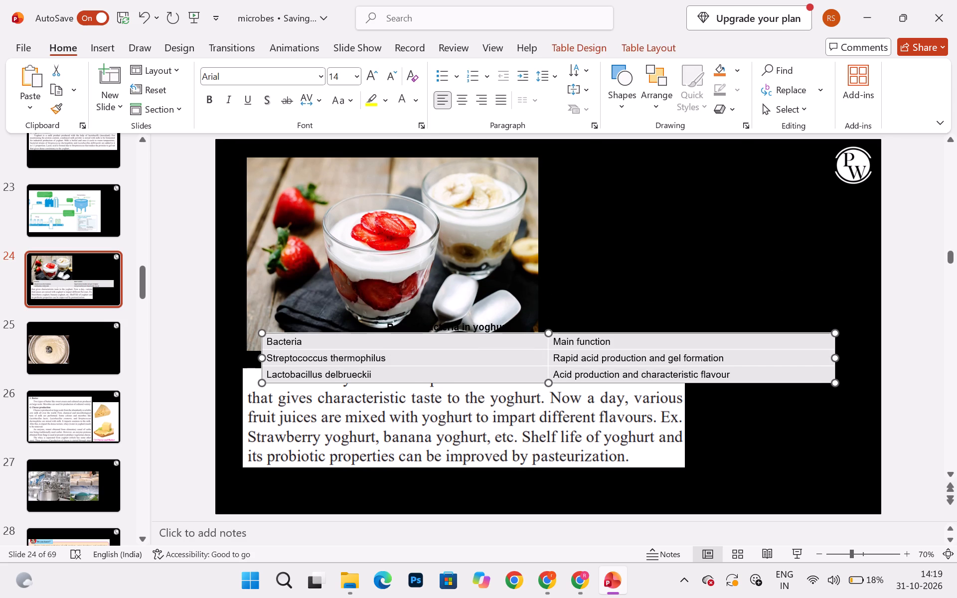
{"action": "left_click_drag", "start_coordinate": [694, 331], "coordinate": [750, 263]}
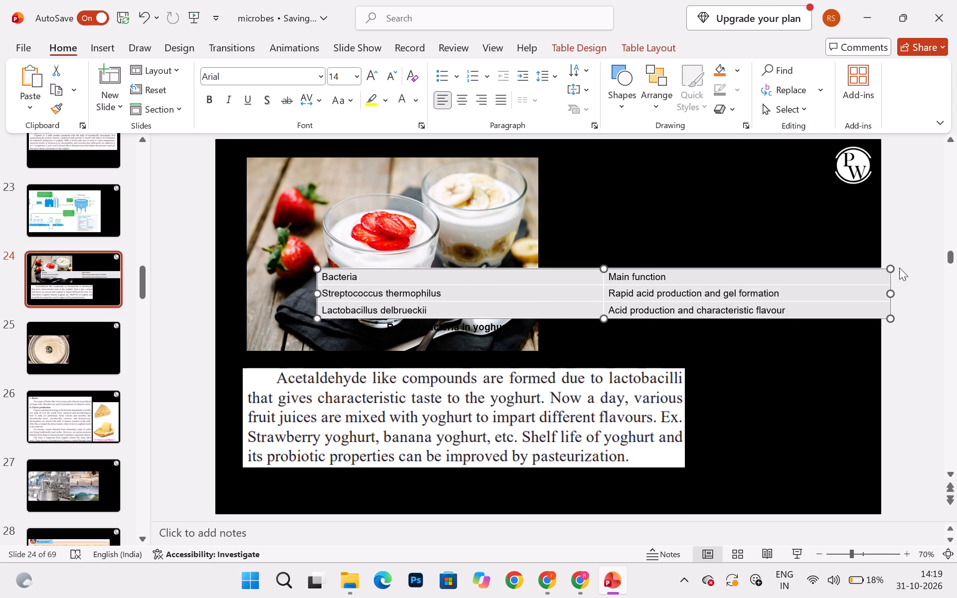
{"action": "left_click_drag", "start_coordinate": [889, 268], "coordinate": [695, 270]}
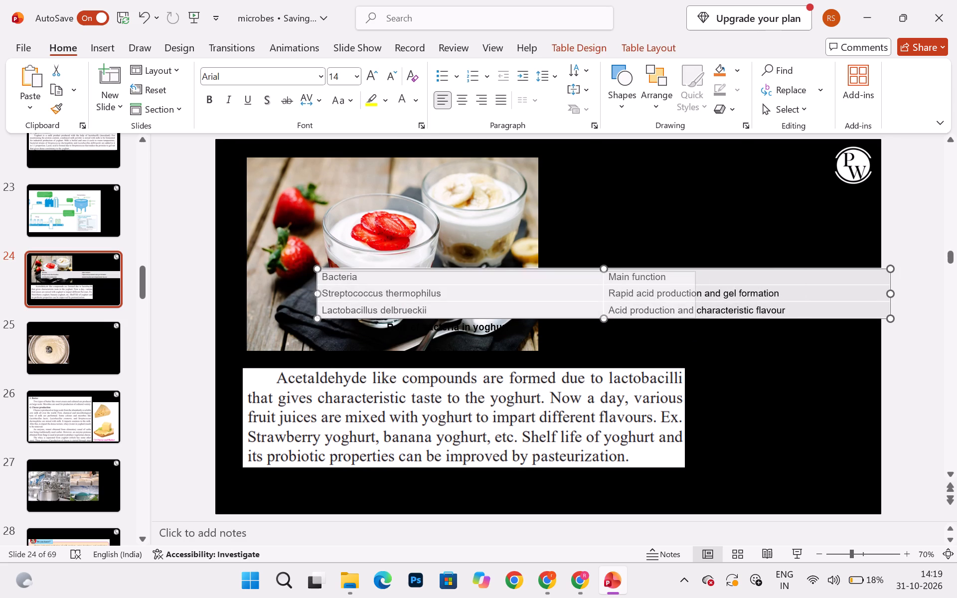
{"action": "left_click_drag", "start_coordinate": [695, 270], "coordinate": [695, 267]}
{"action": "left_click_drag", "start_coordinate": [608, 270], "coordinate": [785, 255]}
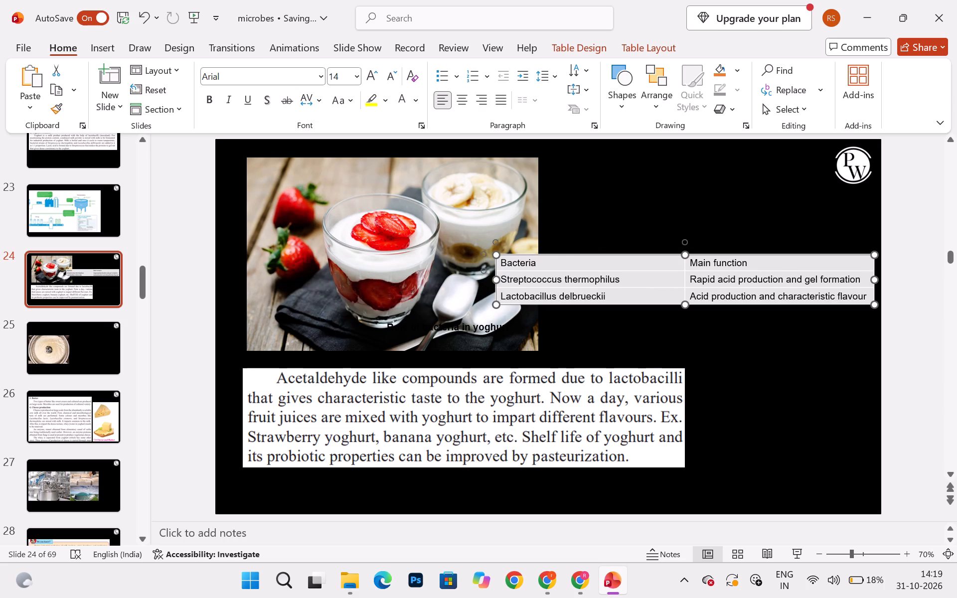
{"action": "left_click_drag", "start_coordinate": [497, 257], "coordinate": [584, 286]}
{"action": "left_click_drag", "start_coordinate": [650, 274], "coordinate": [620, 269]}
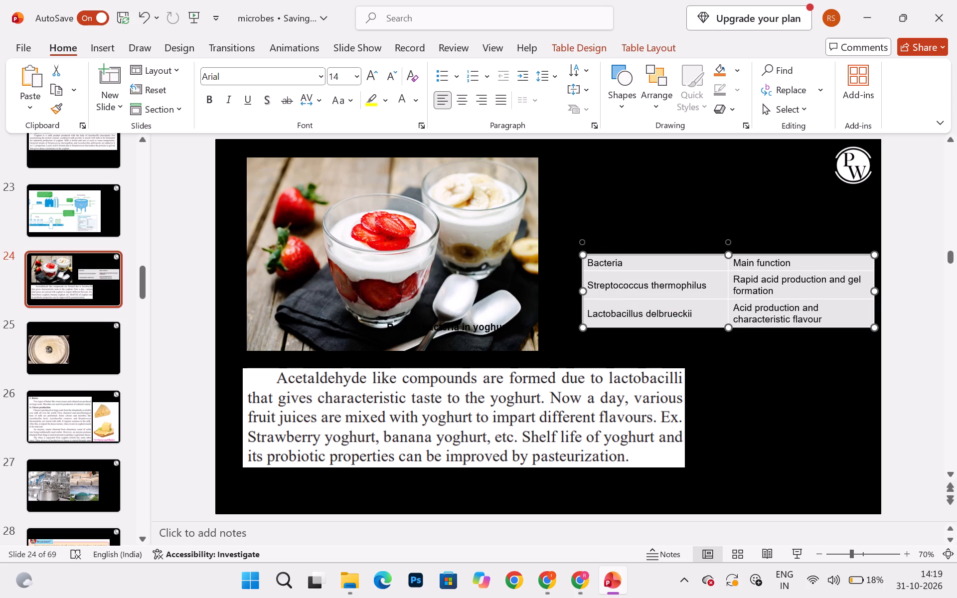
{"action": "left_click", "coordinate": [627, 257]}
{"action": "left_click_drag", "start_coordinate": [630, 256], "coordinate": [598, 262]}
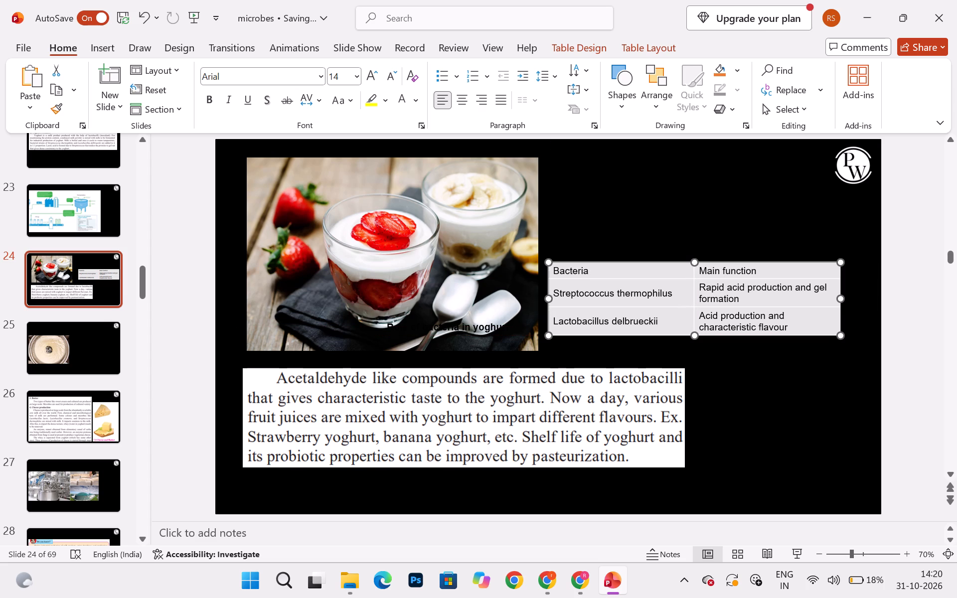
Delete the "Role of bacteria in yoghurt" heading text that overlaps the yoghurt picture on slide 24.
{"action": "left_click", "coordinate": [591, 283]}
{"action": "key", "text": "ctrl+a"}
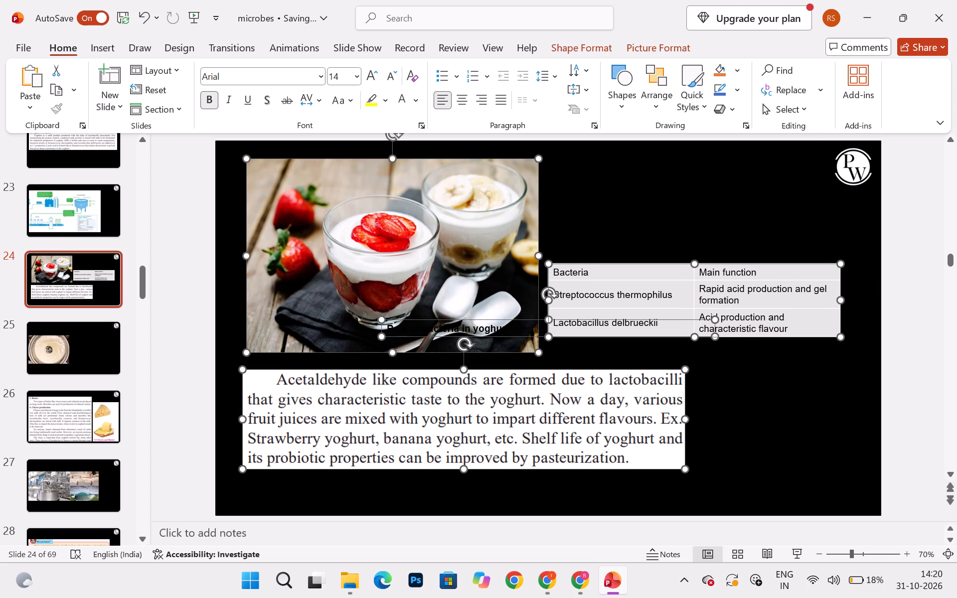
{"action": "left_click", "coordinate": [586, 270]}
{"action": "left_click", "coordinate": [625, 231]}
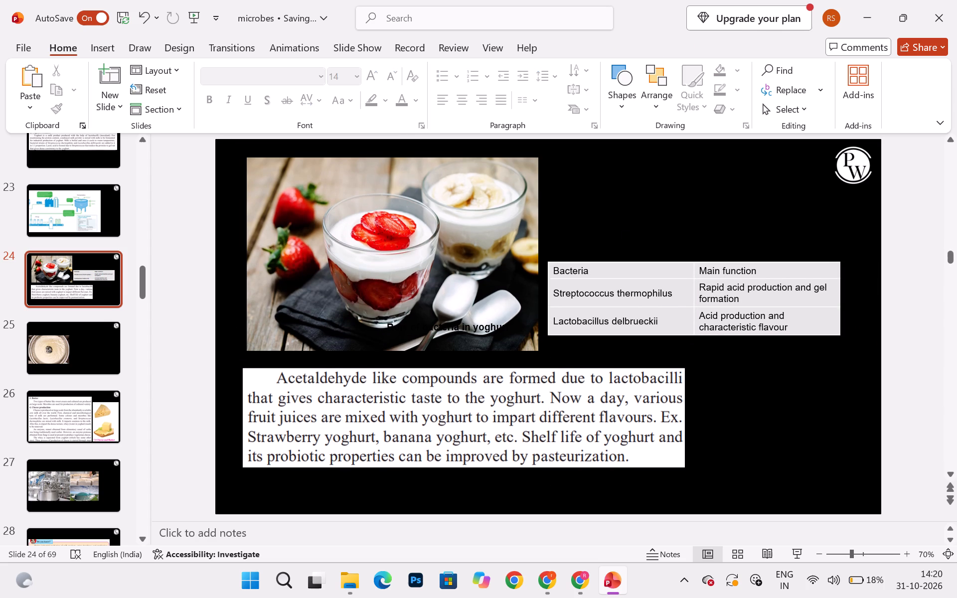
{"action": "left_click", "coordinate": [573, 298]}
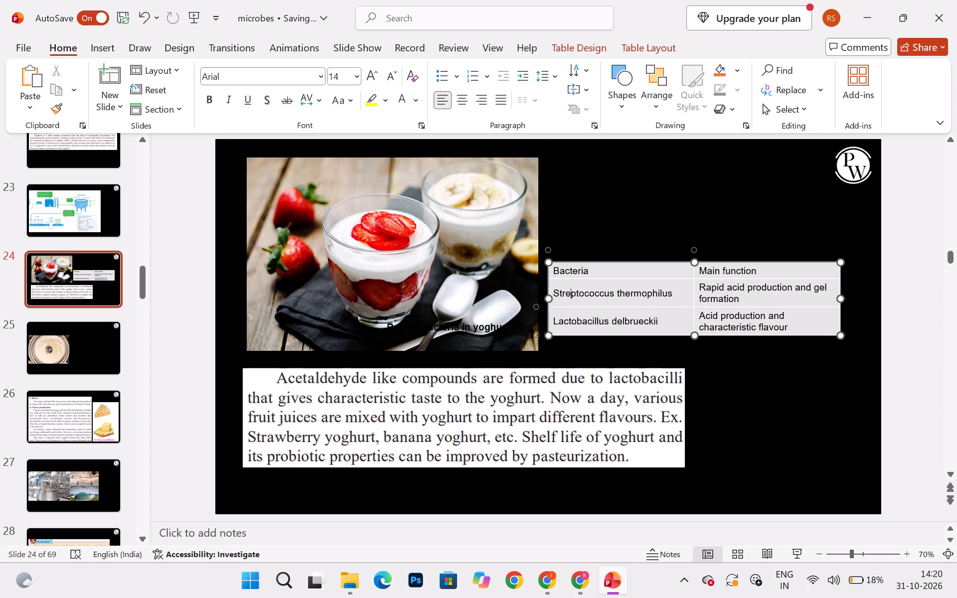
{"action": "left_click", "coordinate": [501, 321]}
{"action": "key", "text": "ctrl+a"}
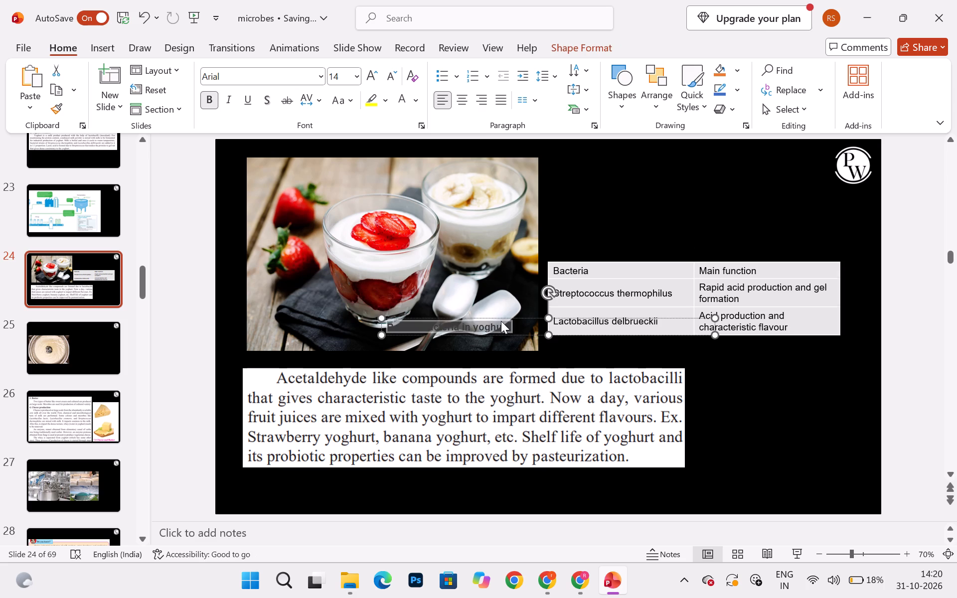
{"action": "key", "text": "BackSpace"}
Change all the text in the bacteria and main function table to white.
{"action": "left_click", "coordinate": [583, 297]}
{"action": "key", "text": "ctrl+a"}
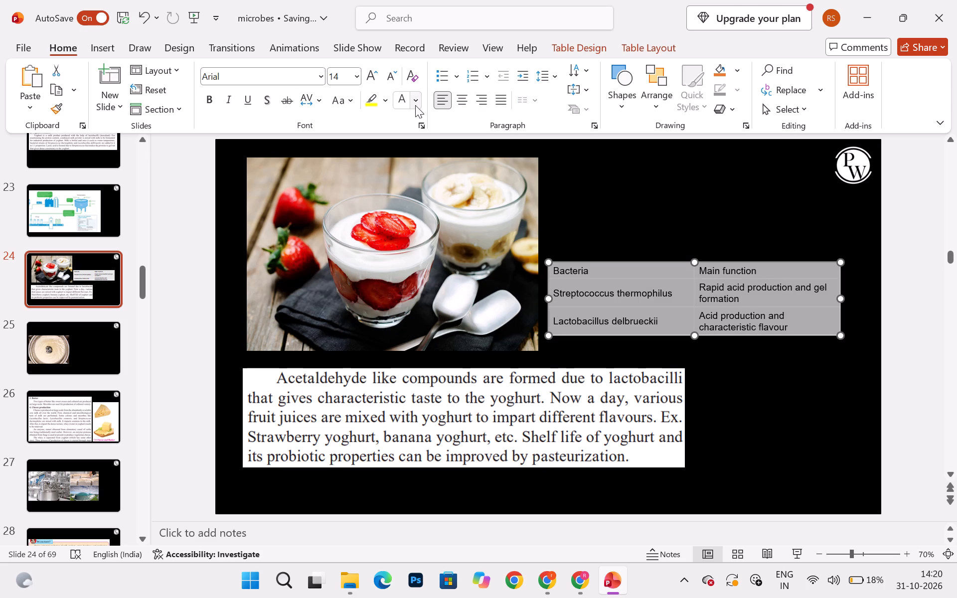
{"action": "left_click_drag", "start_coordinate": [415, 105], "coordinate": [406, 171]}
{"action": "left_click", "coordinate": [406, 171]}
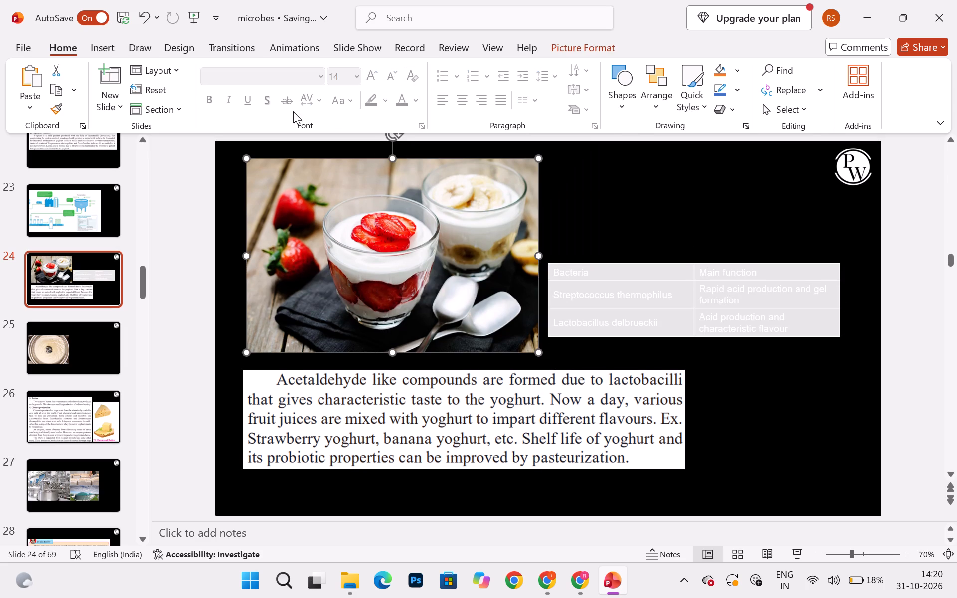
Apply an unfilled table style with thin blue gridlines to the bacteria and main function table.
{"action": "left_click", "coordinate": [667, 311]}
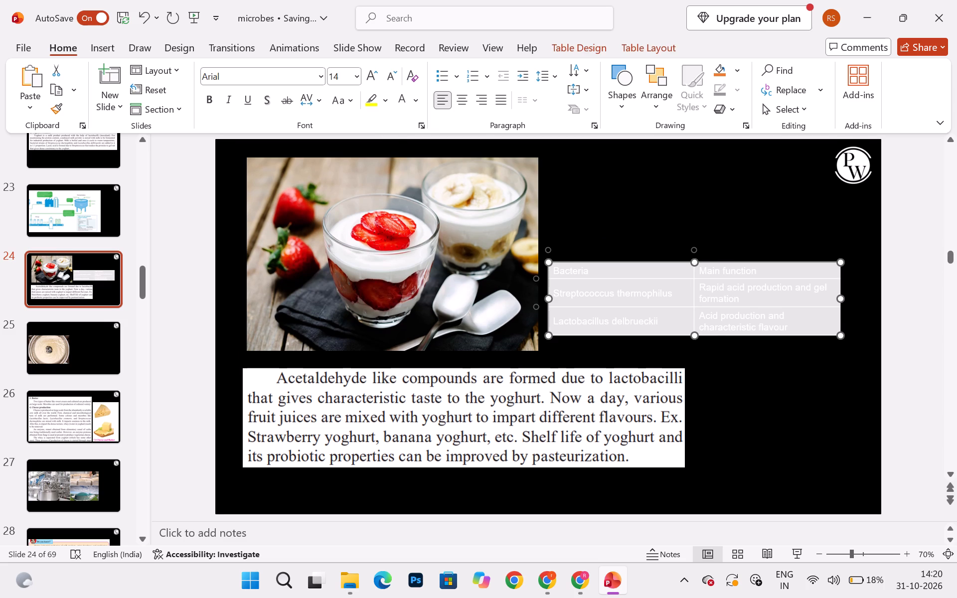
{"action": "key", "text": "ctrl+a"}
{"action": "left_click", "coordinate": [581, 280]}
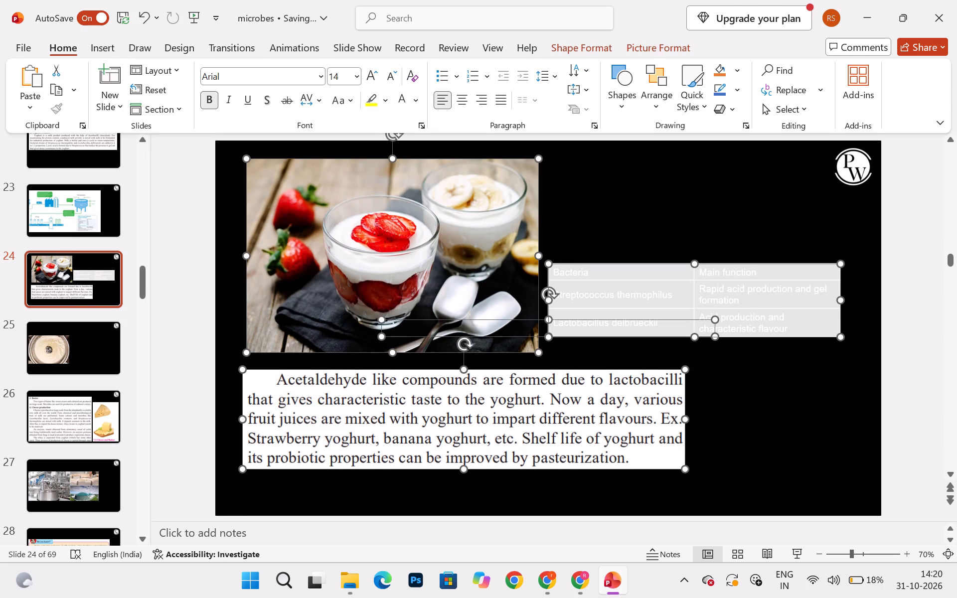
{"action": "left_click", "coordinate": [621, 278]}
{"action": "left_click", "coordinate": [581, 276]}
{"action": "left_click", "coordinate": [608, 202]}
{"action": "left_click", "coordinate": [599, 284]}
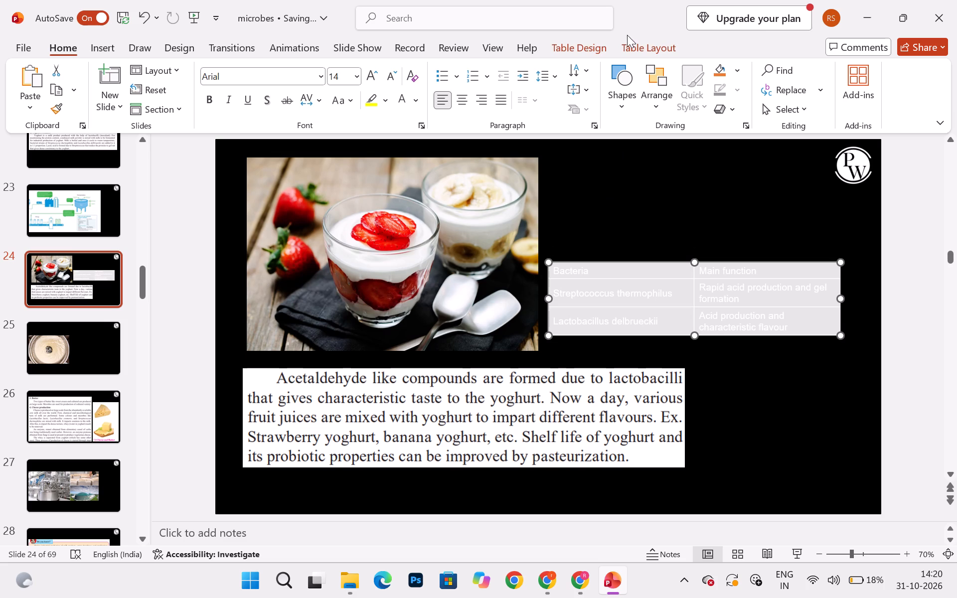
{"action": "left_click", "coordinate": [585, 48]}
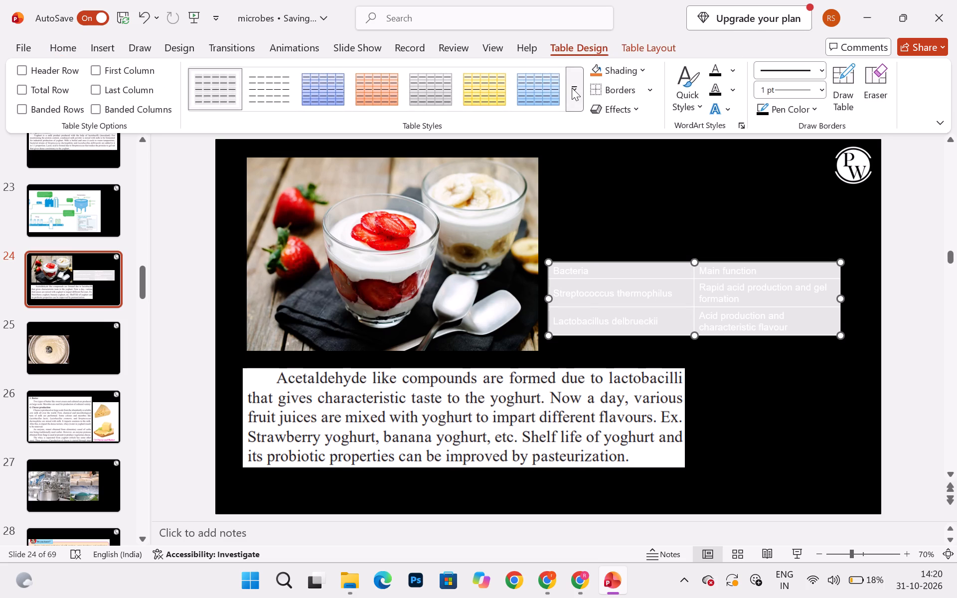
{"action": "left_click", "coordinate": [573, 89]}
{"action": "left_click", "coordinate": [473, 393]}
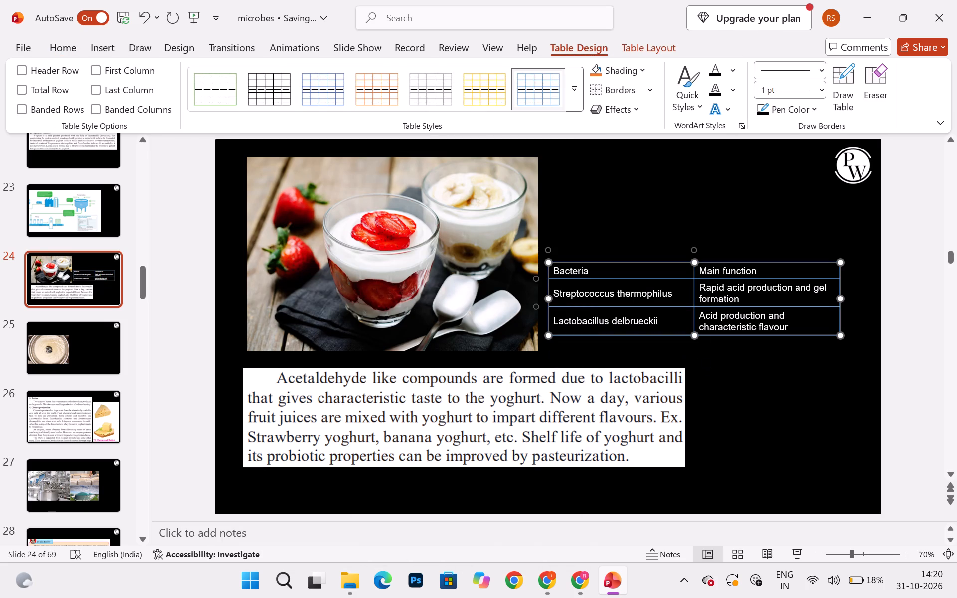
Make all the text in the bacteria and main function table bold.
{"action": "left_click", "coordinate": [610, 302]}
{"action": "key", "text": "ctrl+a"}
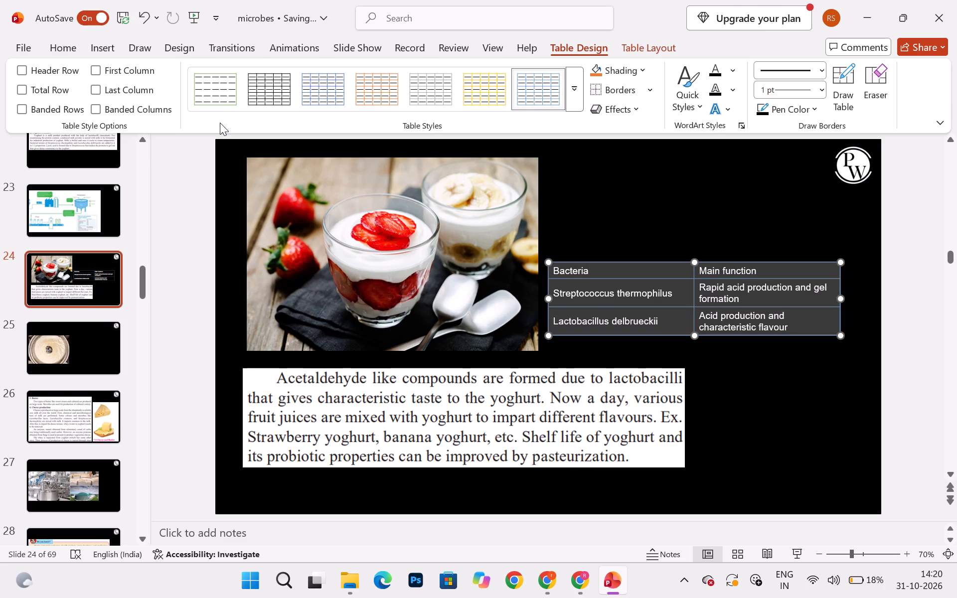
{"action": "left_click", "coordinate": [60, 48]}
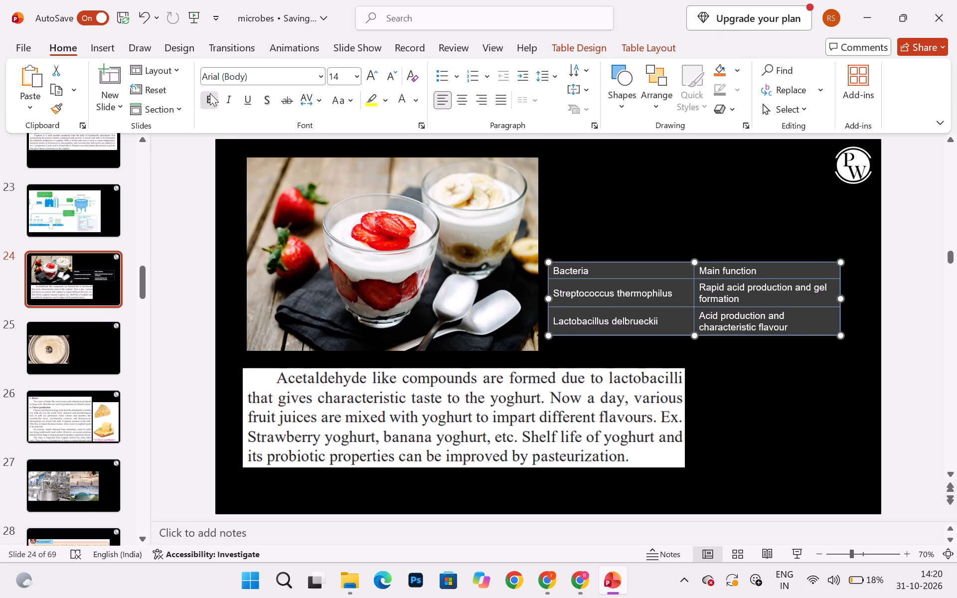
{"action": "left_click", "coordinate": [210, 93]}
{"action": "left_click", "coordinate": [634, 216]}
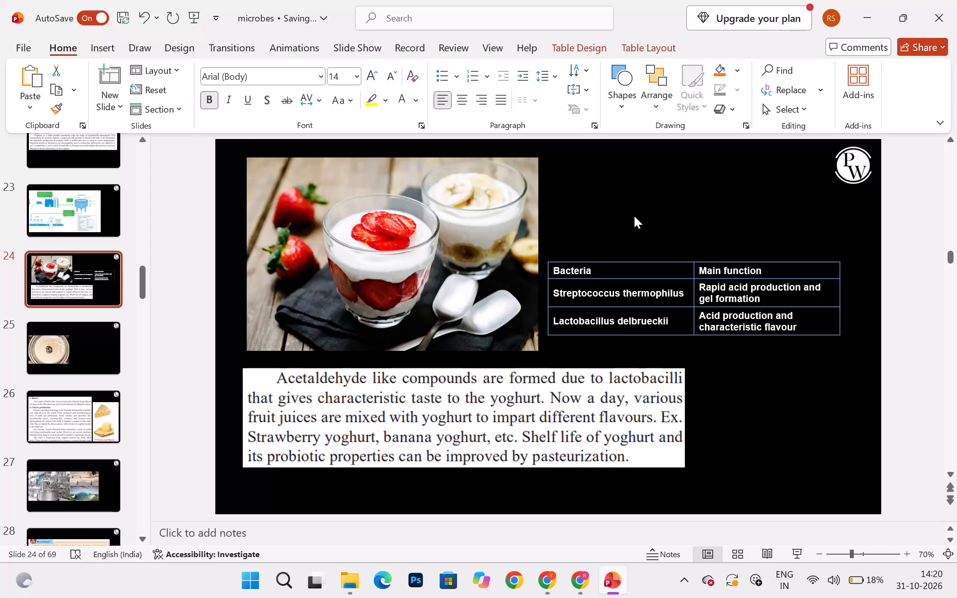
Enlarge the bacteria table upward to about one and a half times its height and slightly wider, keeping its lower edge in place.
{"action": "left_click_drag", "start_coordinate": [805, 309], "coordinate": [841, 258]}
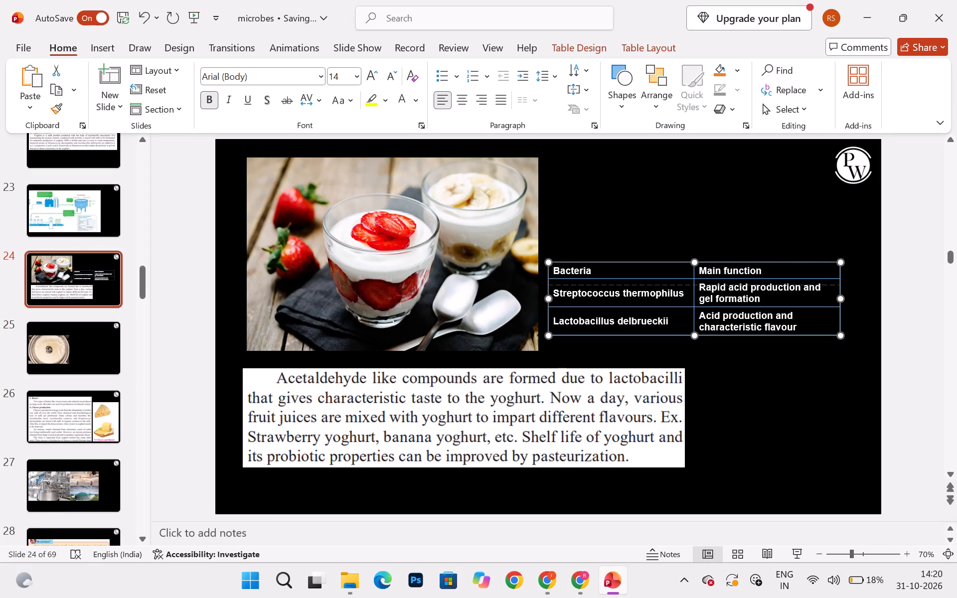
{"action": "left_click_drag", "start_coordinate": [841, 258], "coordinate": [839, 260]}
{"action": "left_click", "coordinate": [839, 260]}
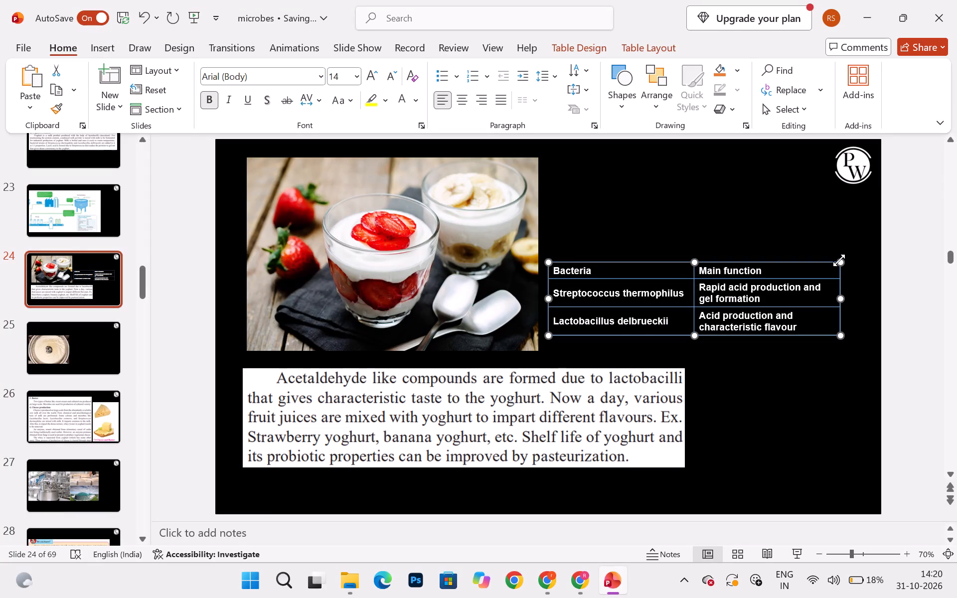
{"action": "left_click_drag", "start_coordinate": [839, 260], "coordinate": [852, 221]}
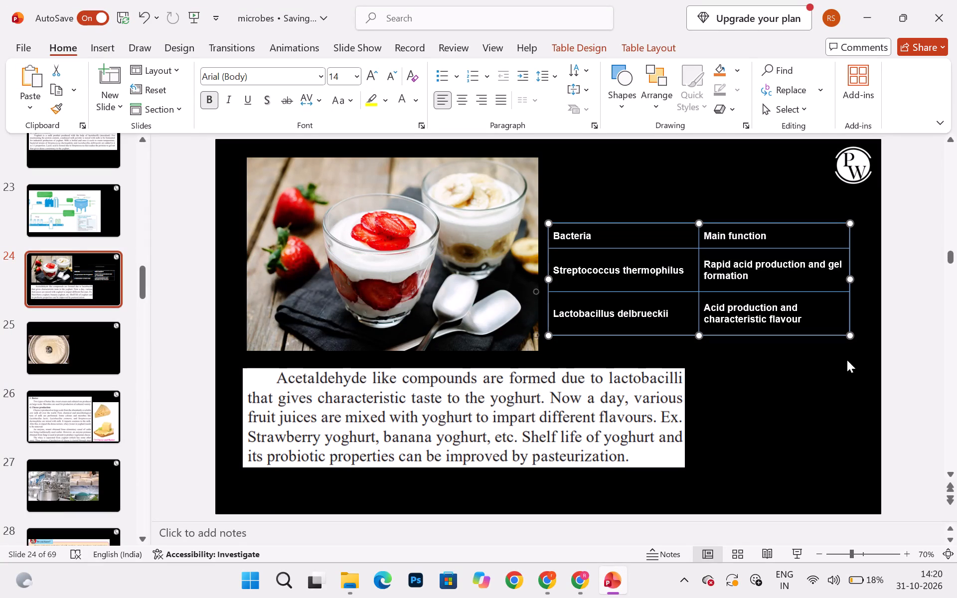
{"action": "left_click", "coordinate": [836, 399]}
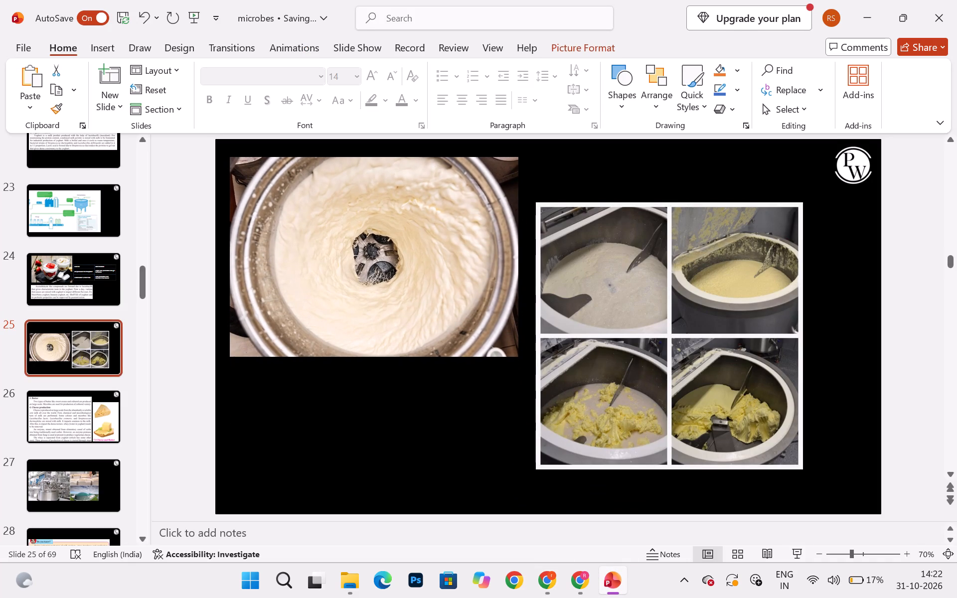
{"action": "left_click_drag", "start_coordinate": [320, 247], "coordinate": [320, 246]}
{"action": "left_click", "coordinate": [627, 342]}
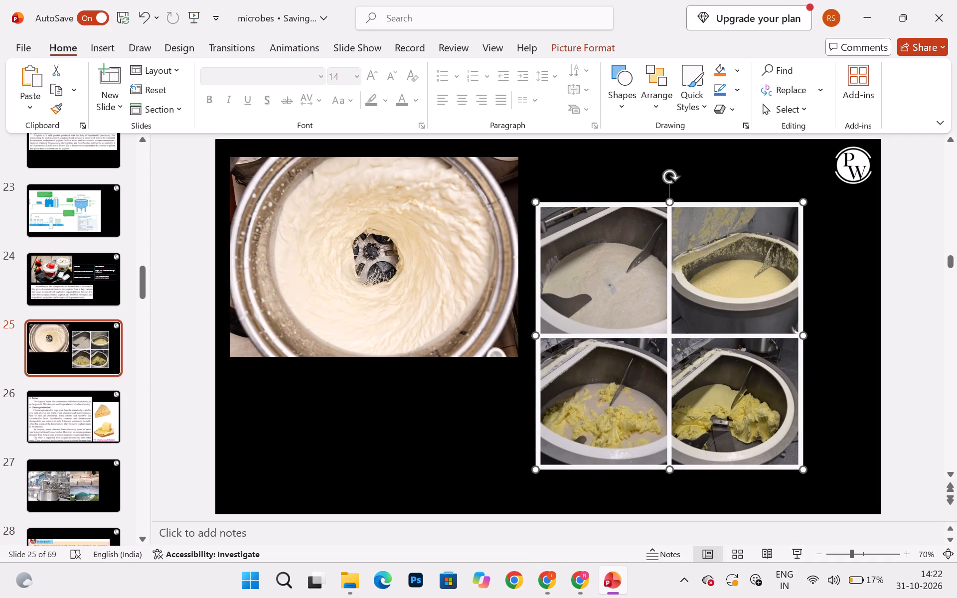
{"action": "left_click_drag", "start_coordinate": [538, 202], "coordinate": [593, 274]}
{"action": "left_click_drag", "start_coordinate": [647, 320], "coordinate": [585, 237]}
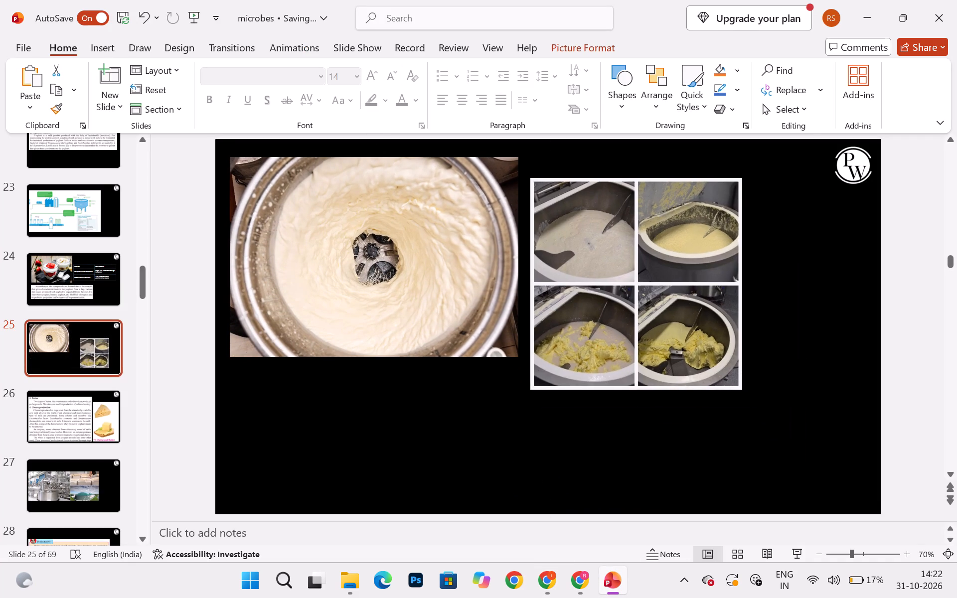
{"action": "left_click_drag", "start_coordinate": [585, 237], "coordinate": [577, 215]}
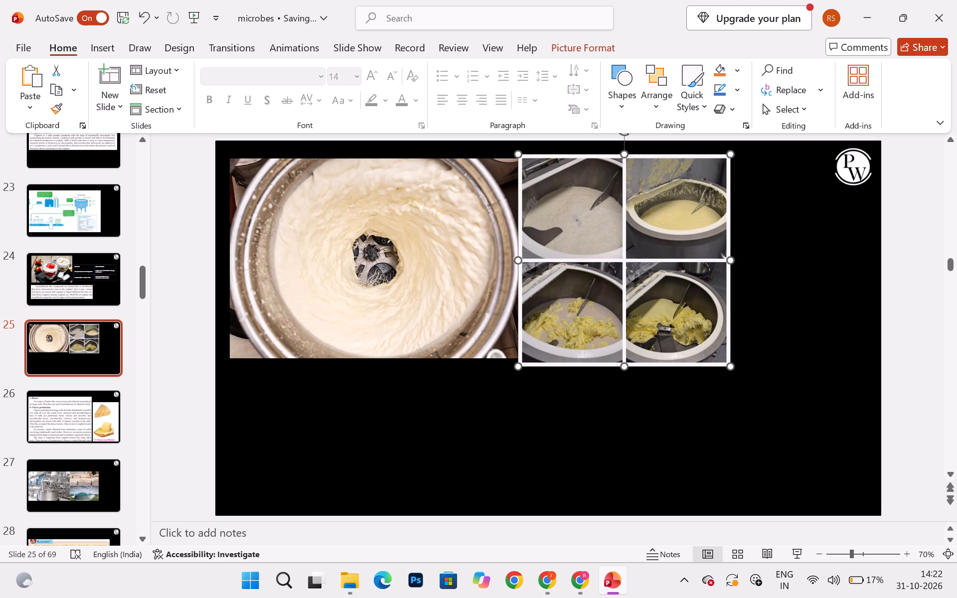
Shrink the cream picture to about 94% and the four-panel picture to about 90%, leaving a small gap with their top edges aligned.
{"action": "left_click", "coordinate": [448, 248]}
{"action": "left_click_drag", "start_coordinate": [230, 155], "coordinate": [248, 183]}
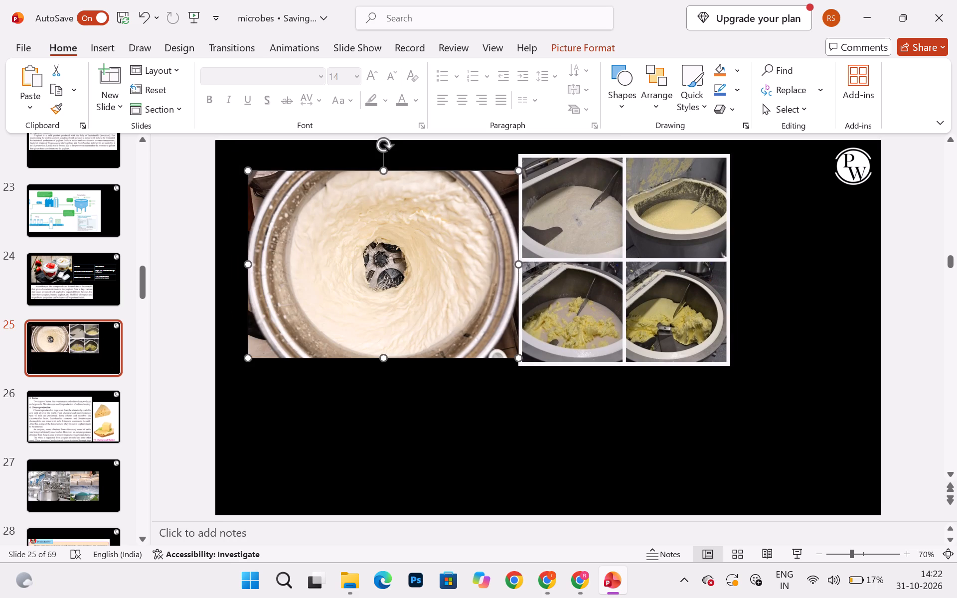
{"action": "left_click", "coordinate": [633, 277]}
{"action": "left_click_drag", "start_coordinate": [520, 156], "coordinate": [534, 176]}
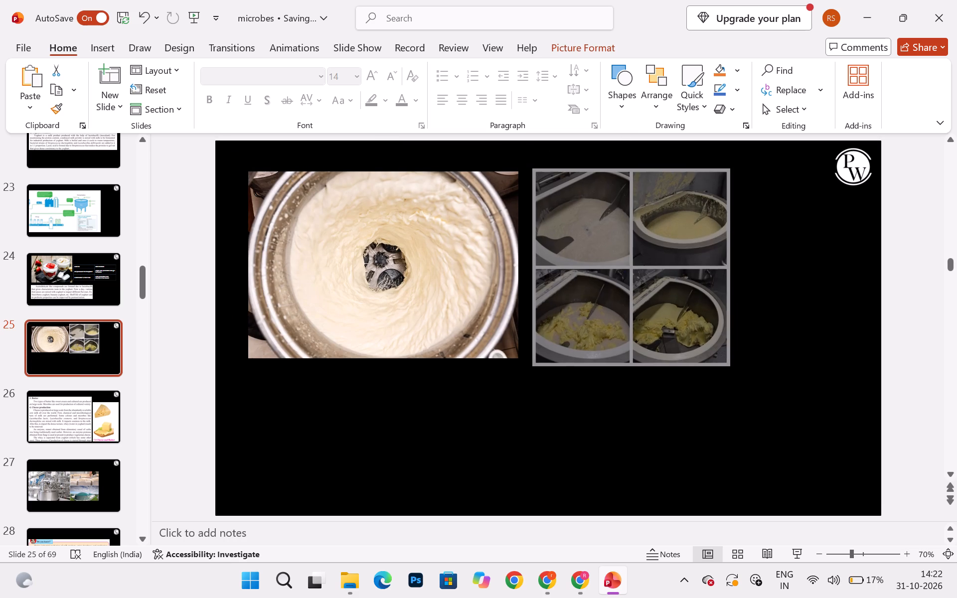
{"action": "left_click_drag", "start_coordinate": [534, 176], "coordinate": [541, 178]}
{"action": "left_click_drag", "start_coordinate": [560, 195], "coordinate": [561, 190]}
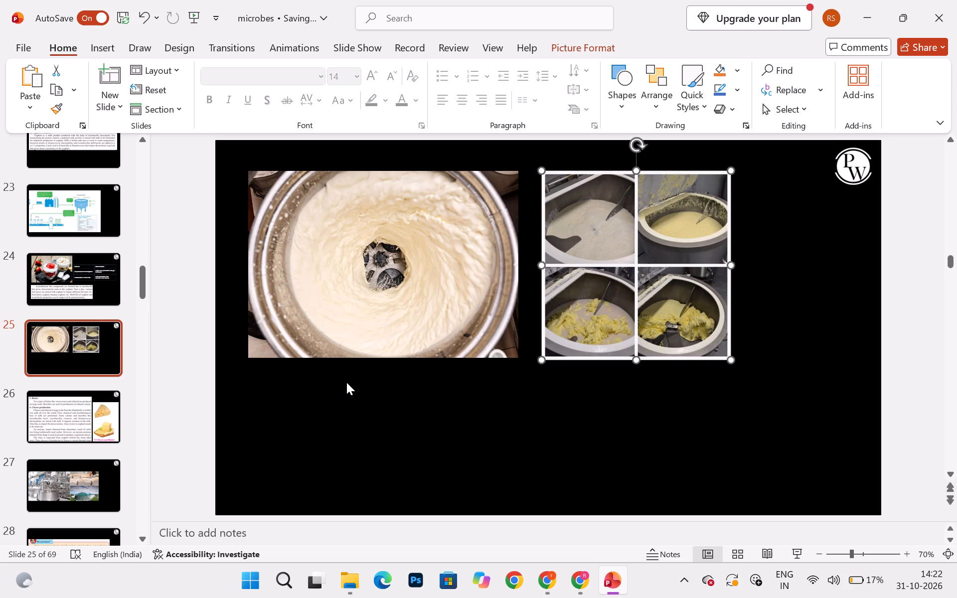
Paste the copied butter text onto slide 25 and format all of it white, bold and 24 pt.
{"action": "left_click", "coordinate": [346, 382]}
{"action": "key", "text": "ctrl+v"}
{"action": "key", "text": "ctrl+a"}
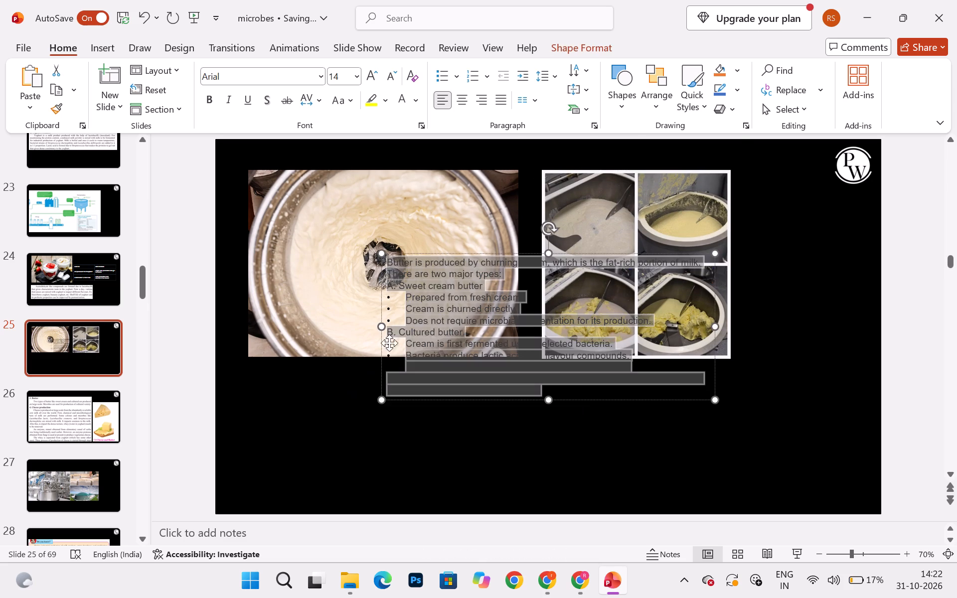
{"action": "left_click", "coordinate": [417, 95]}
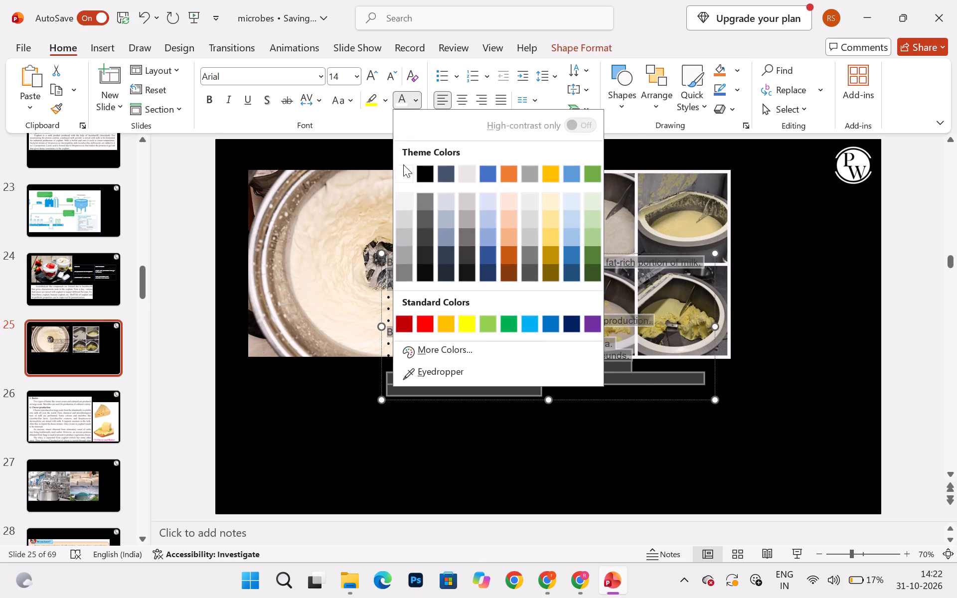
{"action": "left_click", "coordinate": [402, 174]}
{"action": "left_click", "coordinate": [212, 100]}
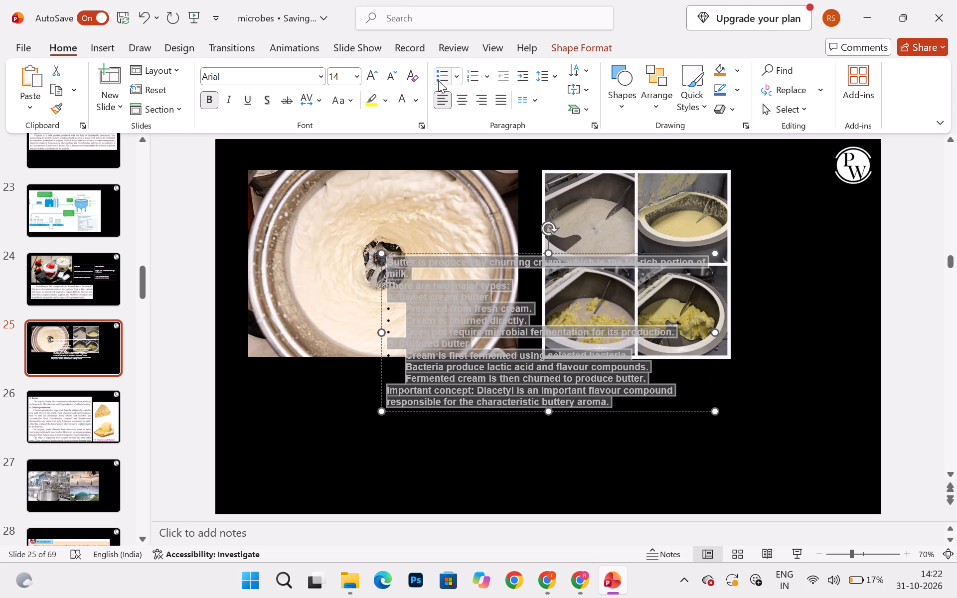
{"action": "left_click_drag", "start_coordinate": [360, 78], "coordinate": [345, 277]}
{"action": "left_click", "coordinate": [345, 277]}
{"action": "left_click", "coordinate": [473, 325]}
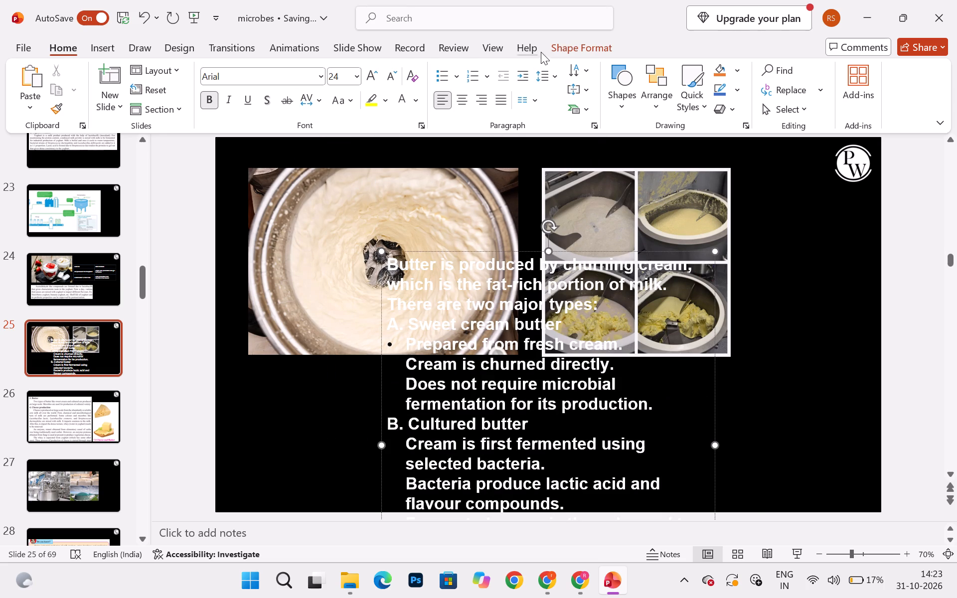
Set the butter text's line spacing to 1.5 and widen its text box to about 1.4 times, nearly reaching the slide's right edge.
{"action": "left_click", "coordinate": [468, 426]}
{"action": "key", "text": "ctrl+a"}
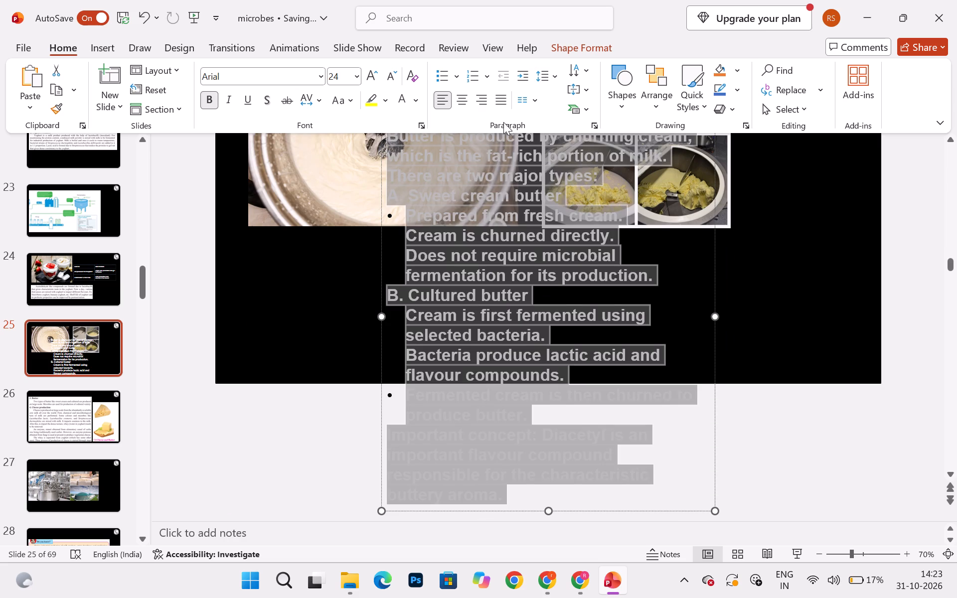
{"action": "left_click", "coordinate": [550, 72]}
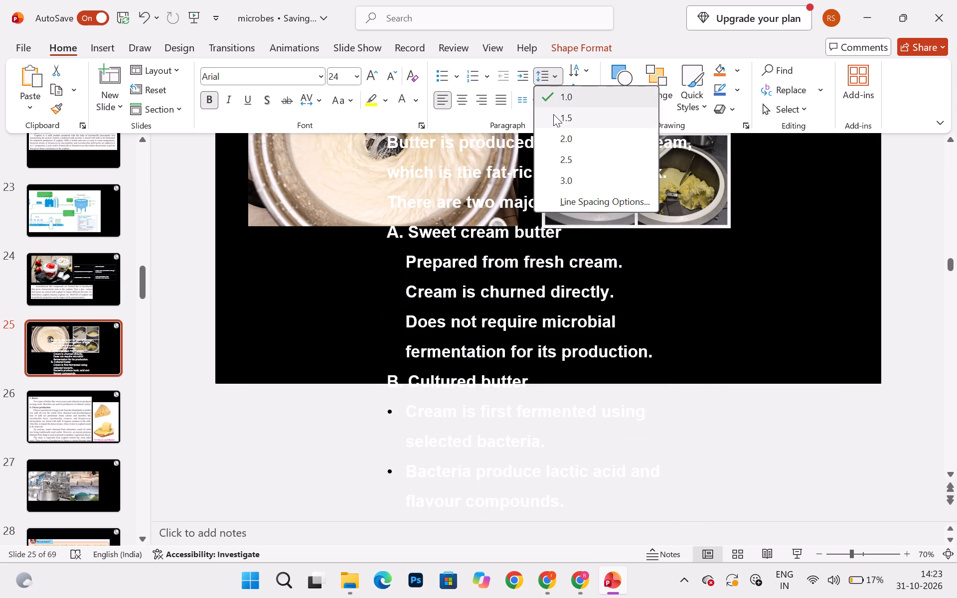
{"action": "left_click", "coordinate": [553, 114]}
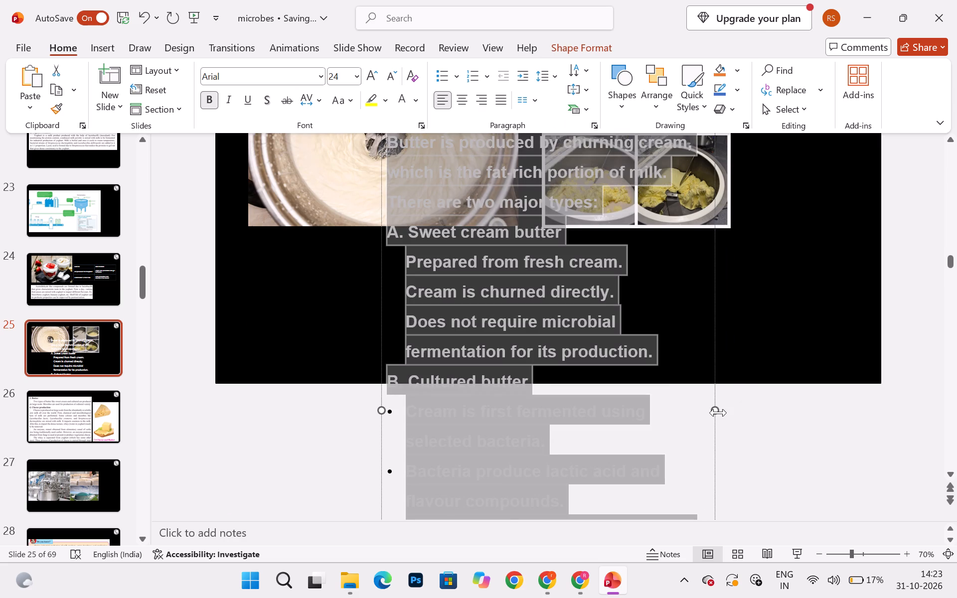
{"action": "left_click_drag", "start_coordinate": [718, 413], "coordinate": [857, 387]}
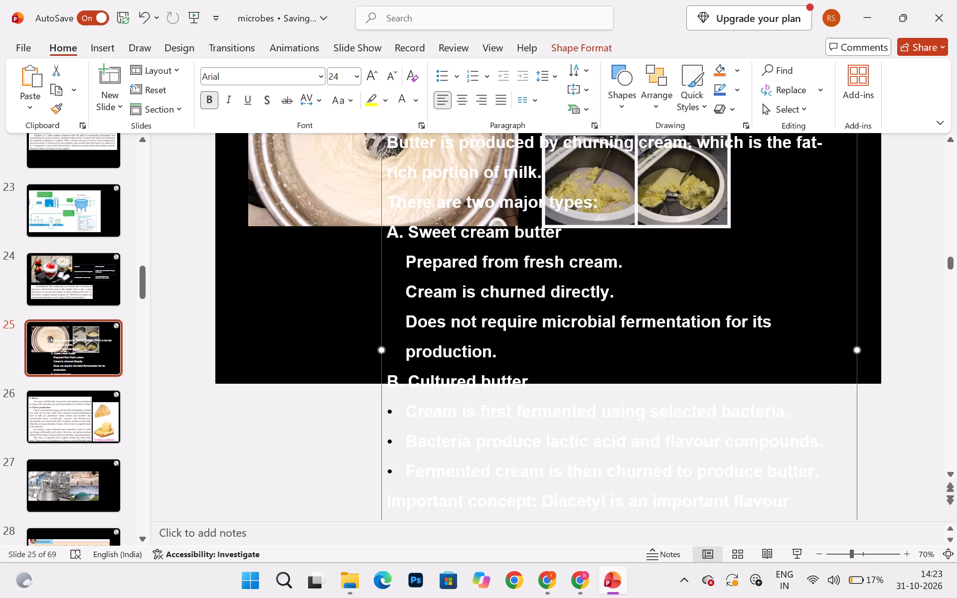
Cut the butter text on slide 25 from "A. Sweet cream butter" through the end of the text box.
{"action": "left_click_drag", "start_coordinate": [388, 228], "coordinate": [687, 439]}
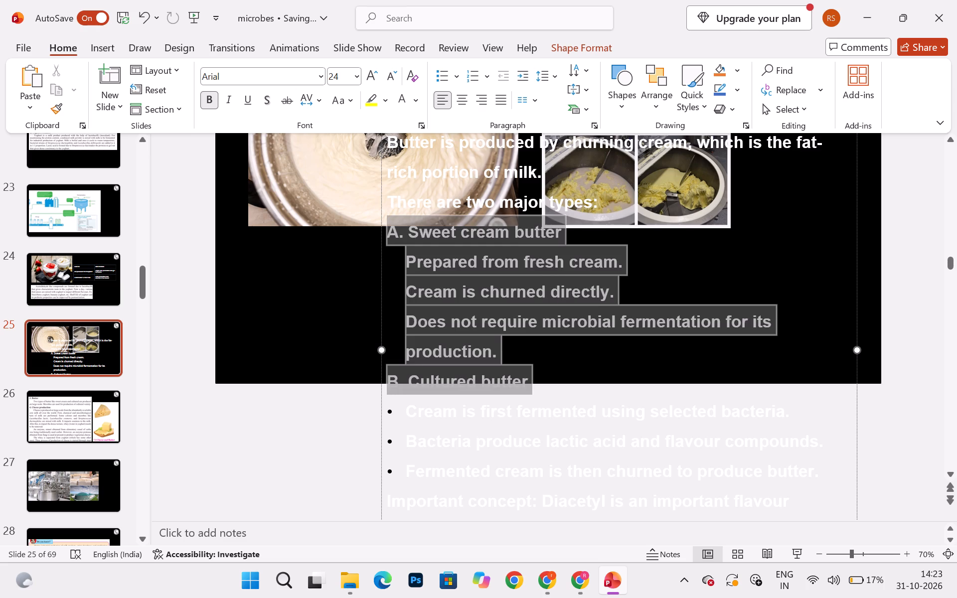
{"action": "left_click_drag", "start_coordinate": [687, 439], "coordinate": [779, 511]}
{"action": "key", "text": "ctrl+x"}
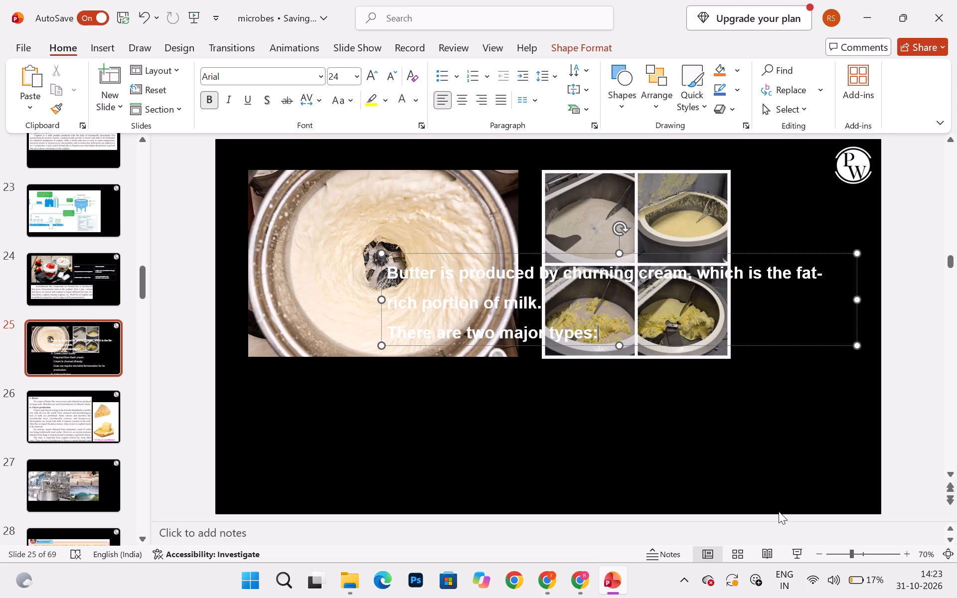
Move the remaining butter text box directly below the two pictures and widen it to about 1.2 times.
{"action": "left_click_drag", "start_coordinate": [772, 249], "coordinate": [763, 260]}
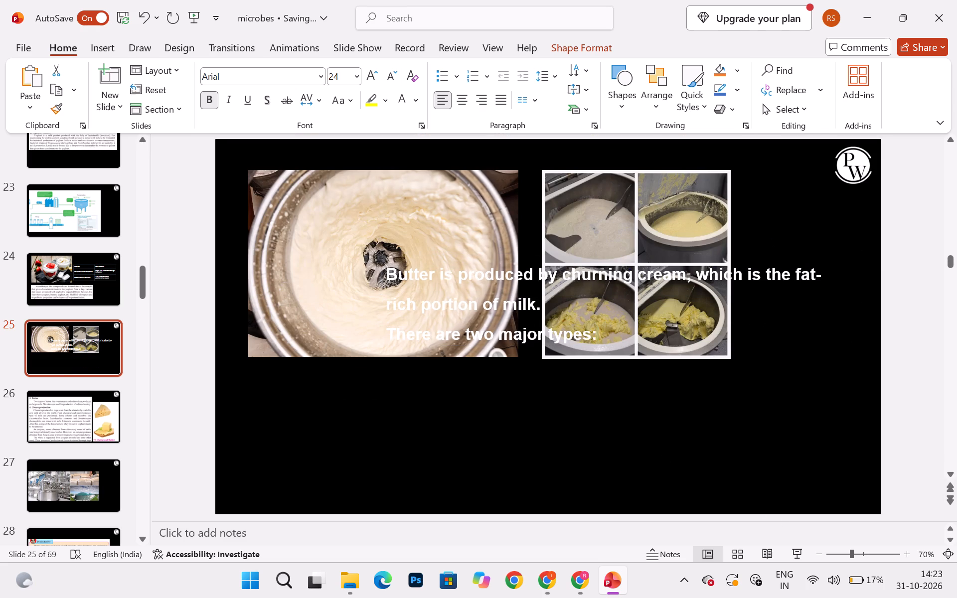
{"action": "left_click_drag", "start_coordinate": [763, 260], "coordinate": [645, 366]}
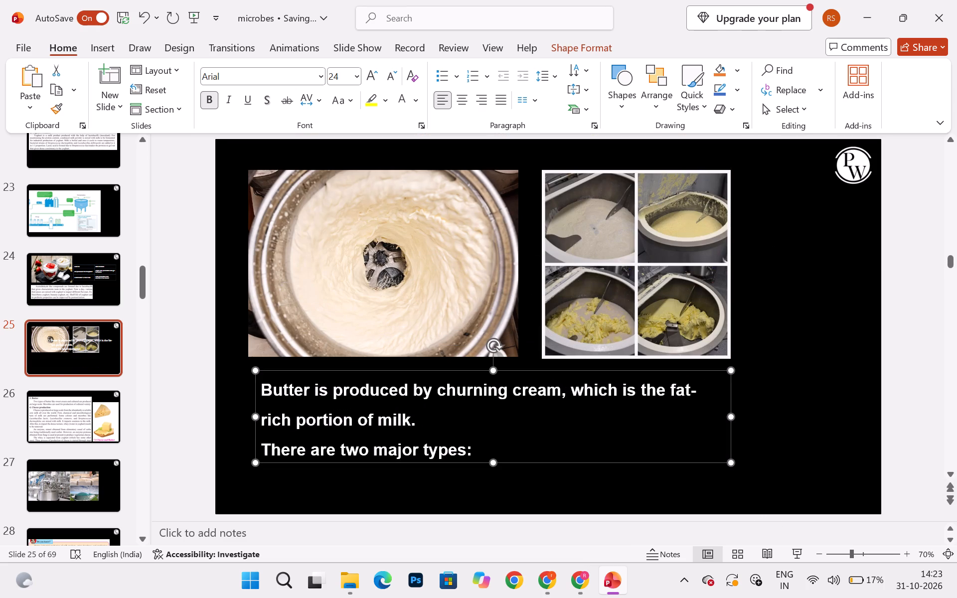
{"action": "left_click", "coordinate": [597, 451]}
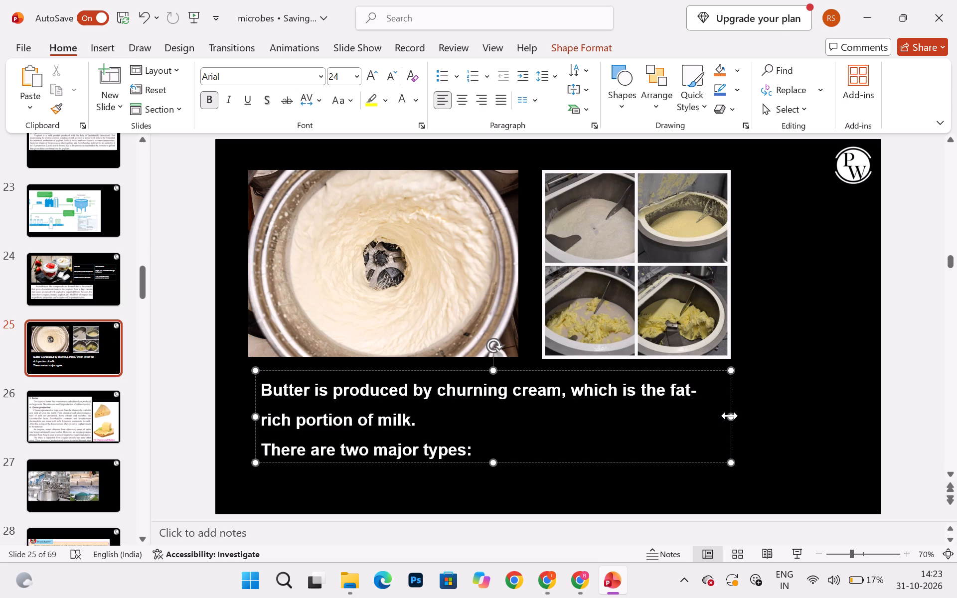
{"action": "left_click_drag", "start_coordinate": [730, 416], "coordinate": [839, 425]}
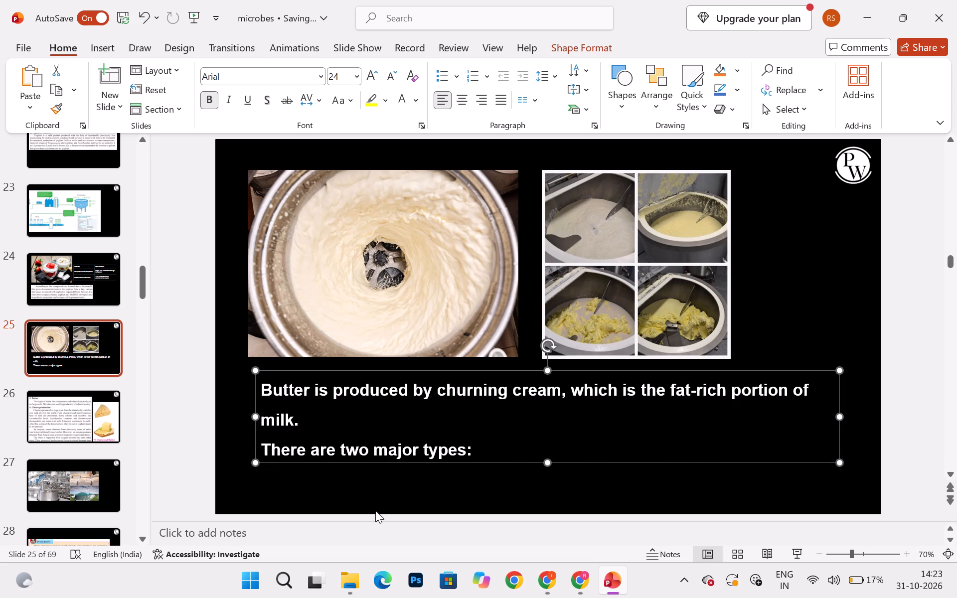
{"action": "left_click", "coordinate": [371, 510]}
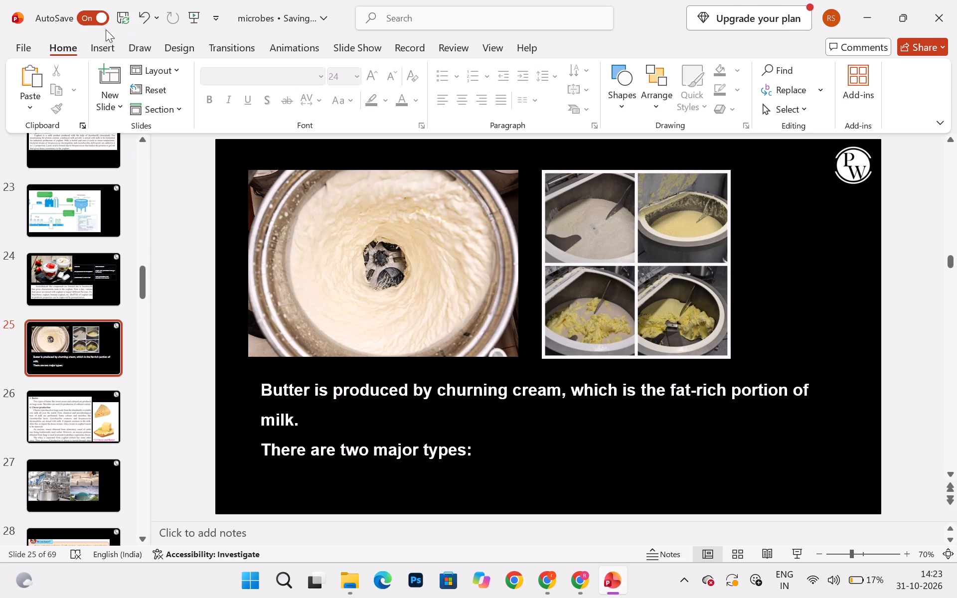
Add a new slide after slide 25 and paste the cut butter-types text onto it.
{"action": "left_click", "coordinate": [103, 78]}
{"action": "key", "text": "ctrl+v"}
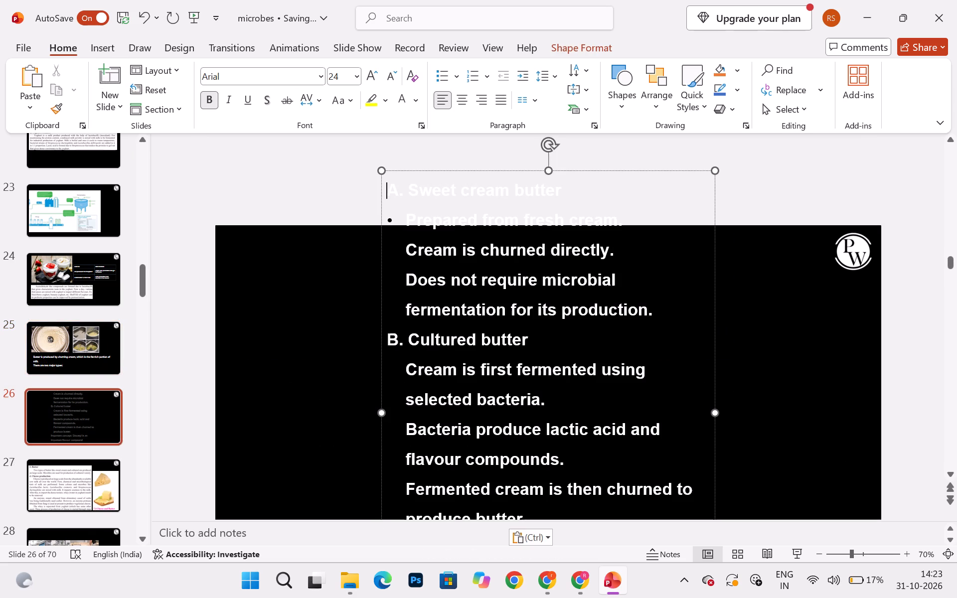
Widen the butter-types text box to about 1.6 times and position it fully within slide 26, near its left side.
{"action": "left_click_drag", "start_coordinate": [377, 414], "coordinate": [283, 435]}
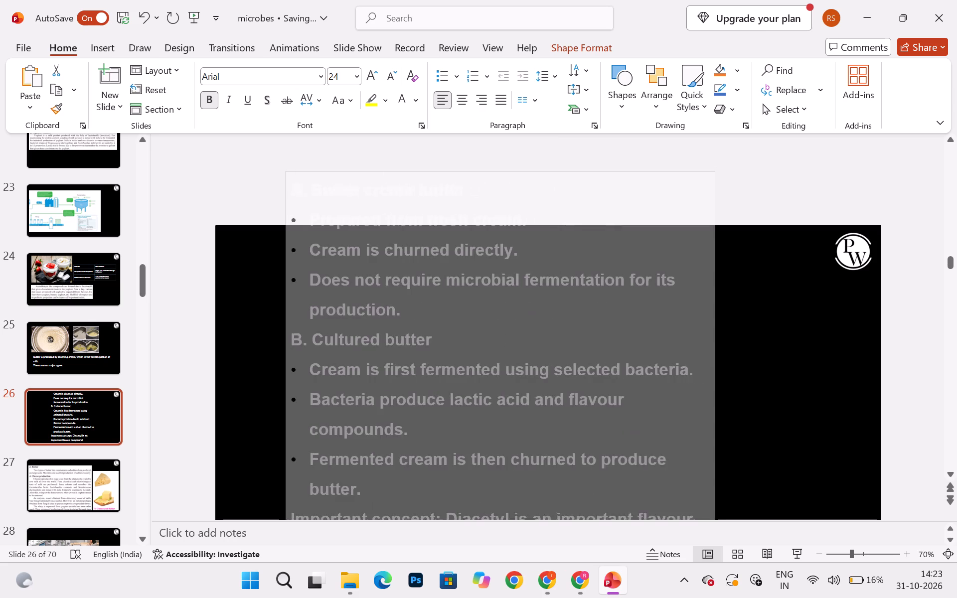
{"action": "left_click_drag", "start_coordinate": [283, 435], "coordinate": [193, 427]}
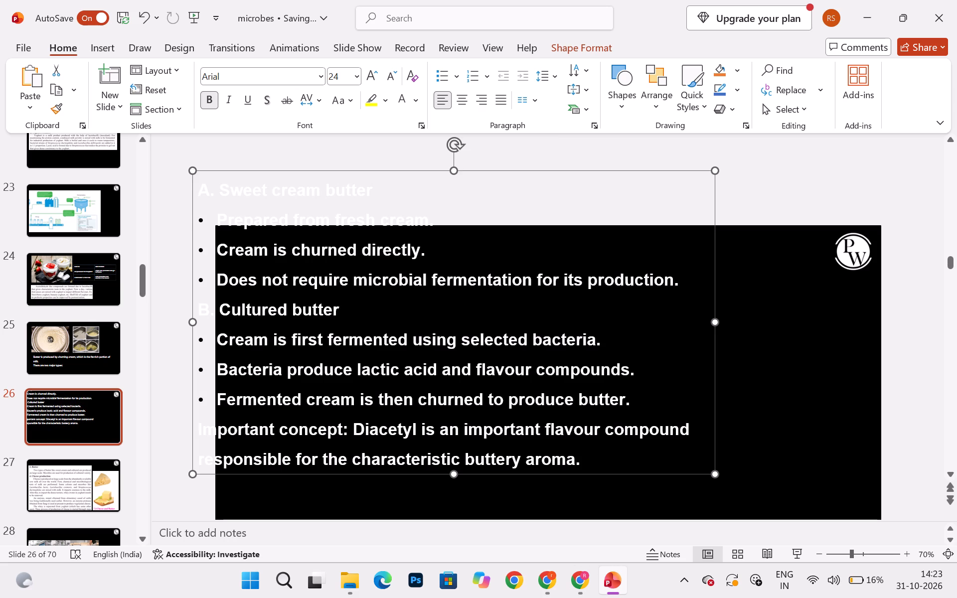
{"action": "left_click_drag", "start_coordinate": [445, 166], "coordinate": [499, 225]}
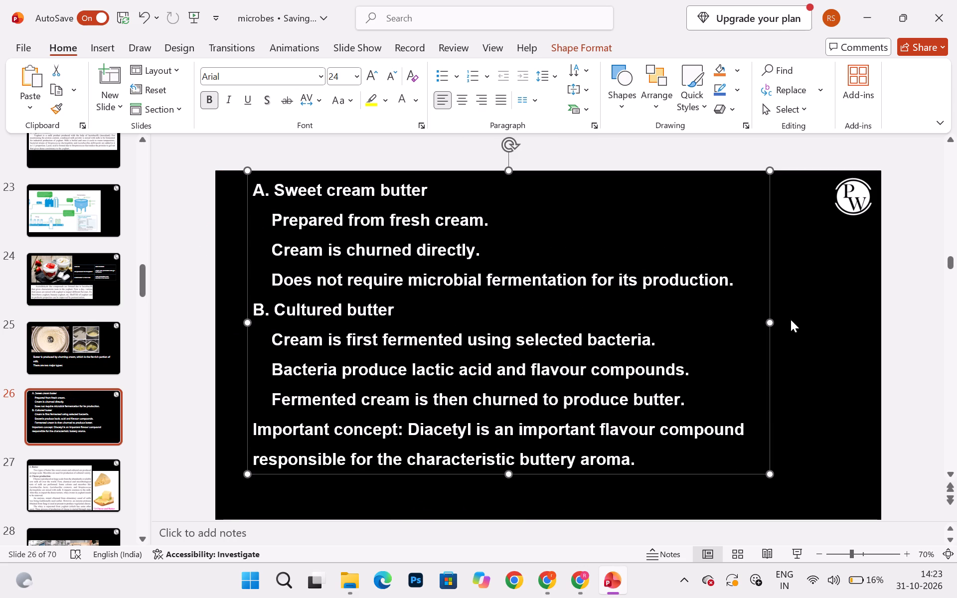
{"action": "left_click_drag", "start_coordinate": [766, 337], "coordinate": [775, 355]}
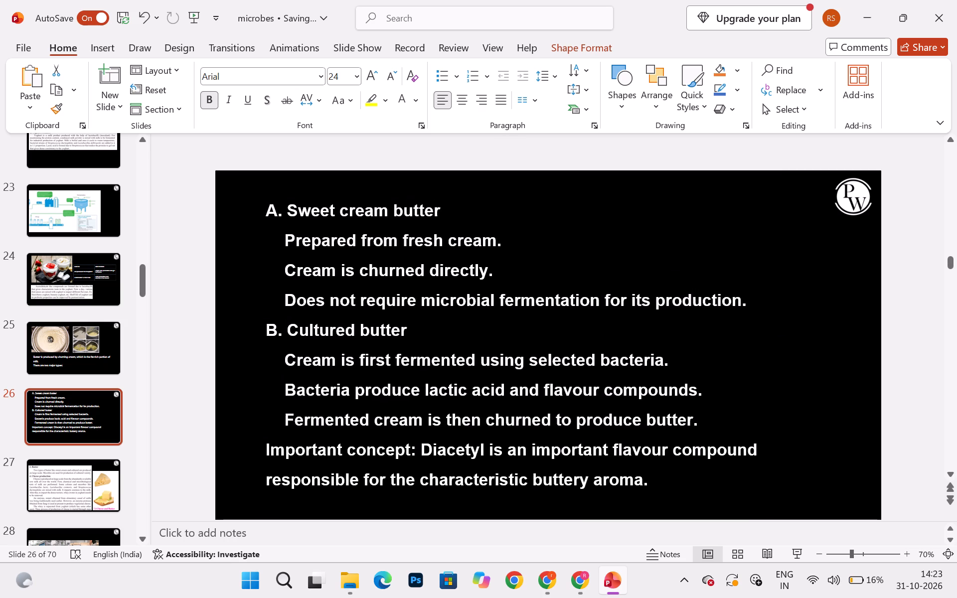
{"action": "left_click_drag", "start_coordinate": [775, 355], "coordinate": [766, 366]}
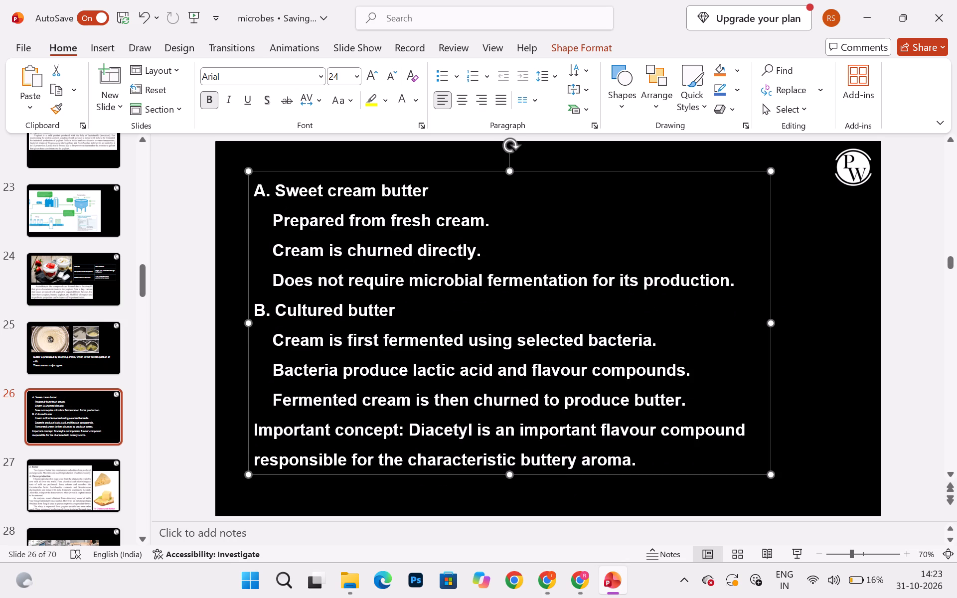
Delete "Important concept:" before the Diacetyl sentence on slide 26 and insert a blank line above that sentence.
{"action": "left_click_drag", "start_coordinate": [404, 440], "coordinate": [238, 435]}
{"action": "key", "text": "BackSpace"}
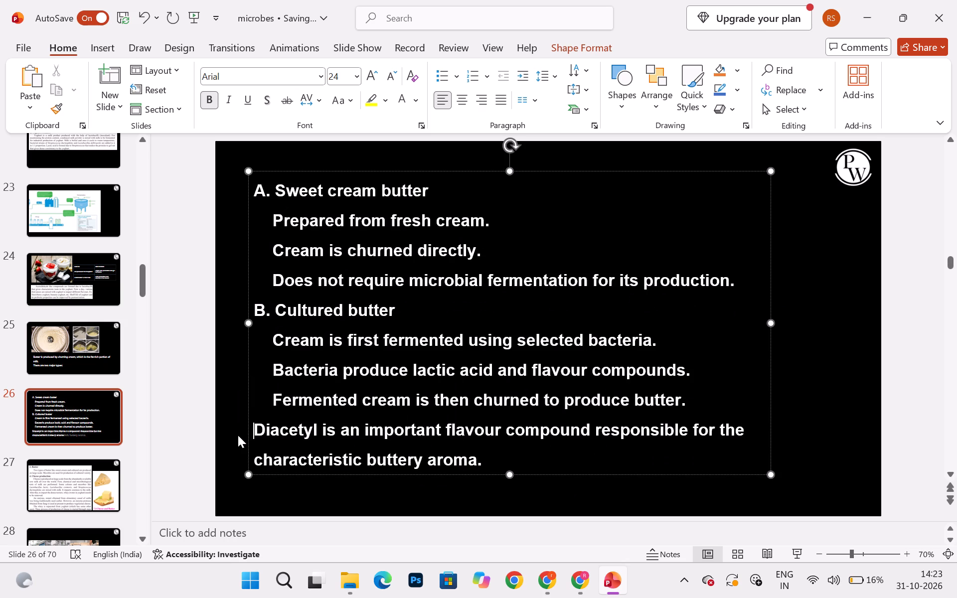
{"action": "key", "text": "Return"}
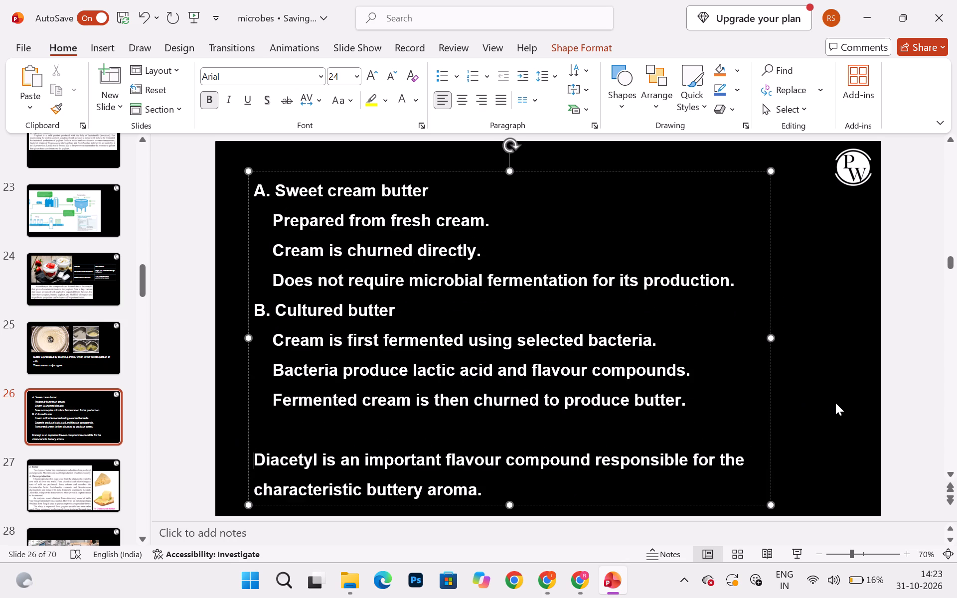
{"action": "left_click", "coordinate": [835, 403]}
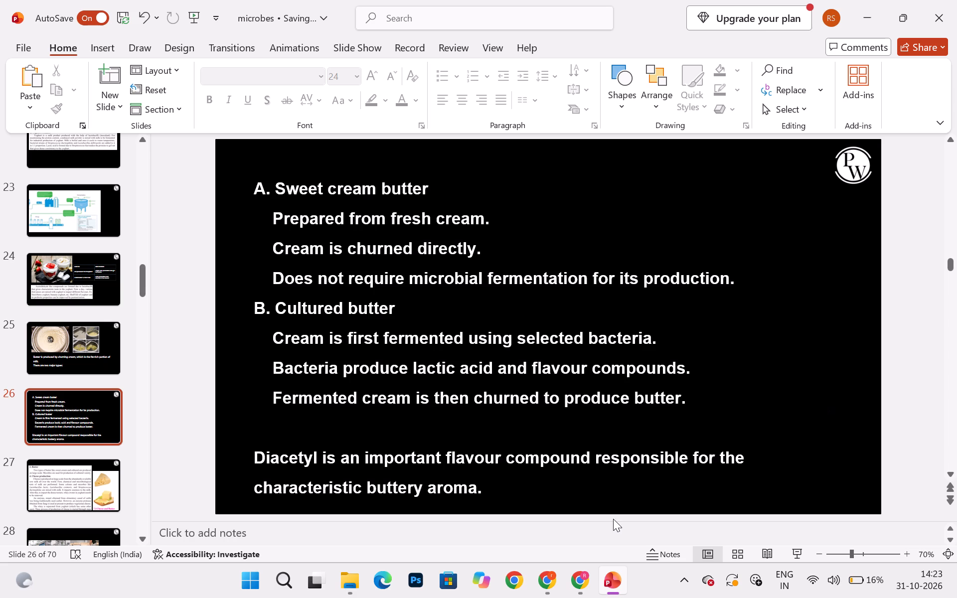
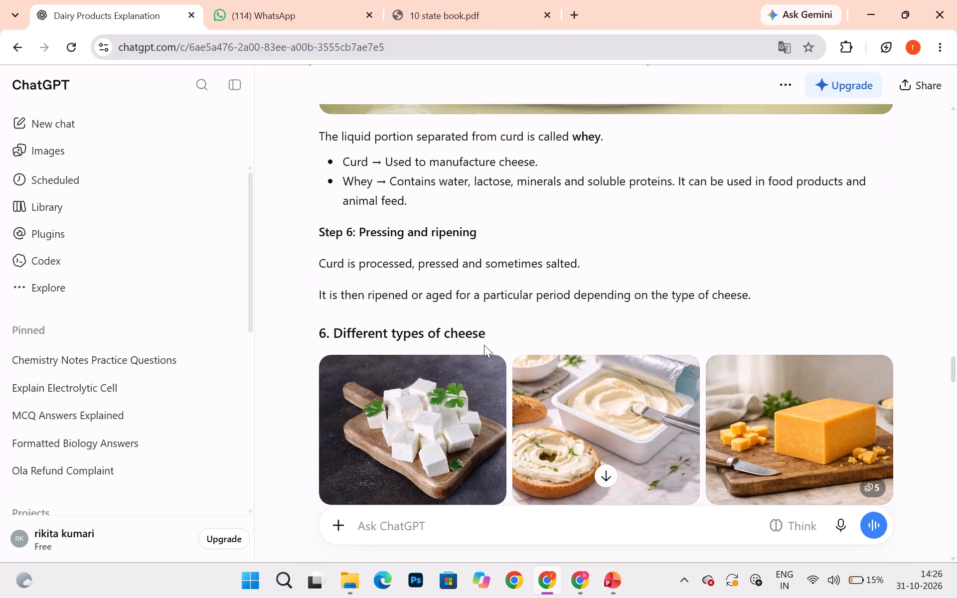
{"action": "scroll", "coordinate": [484, 345], "scroll_direction": "up", "scroll_amount": 6}
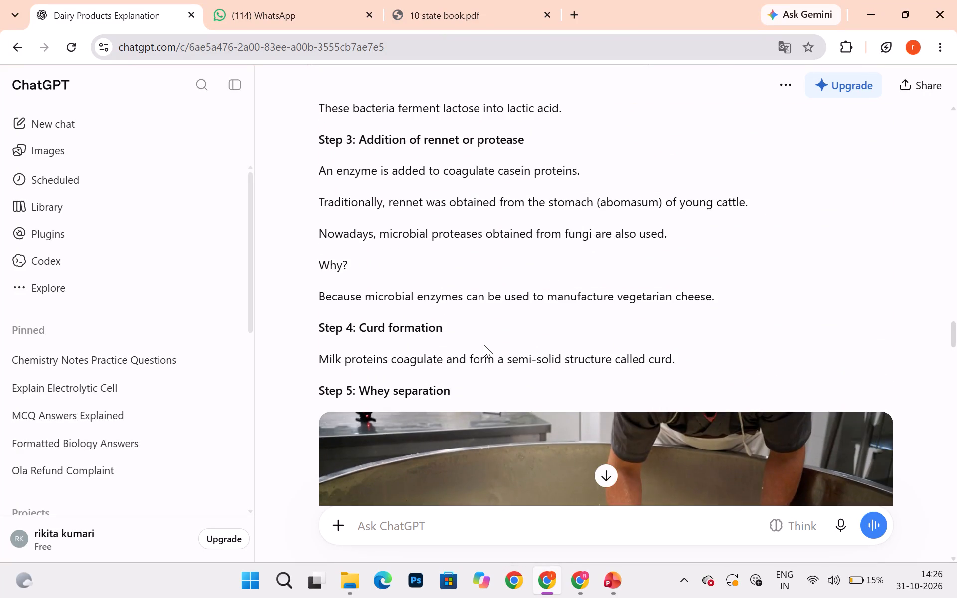
{"action": "scroll", "coordinate": [484, 345], "scroll_direction": "up", "scroll_amount": 4}
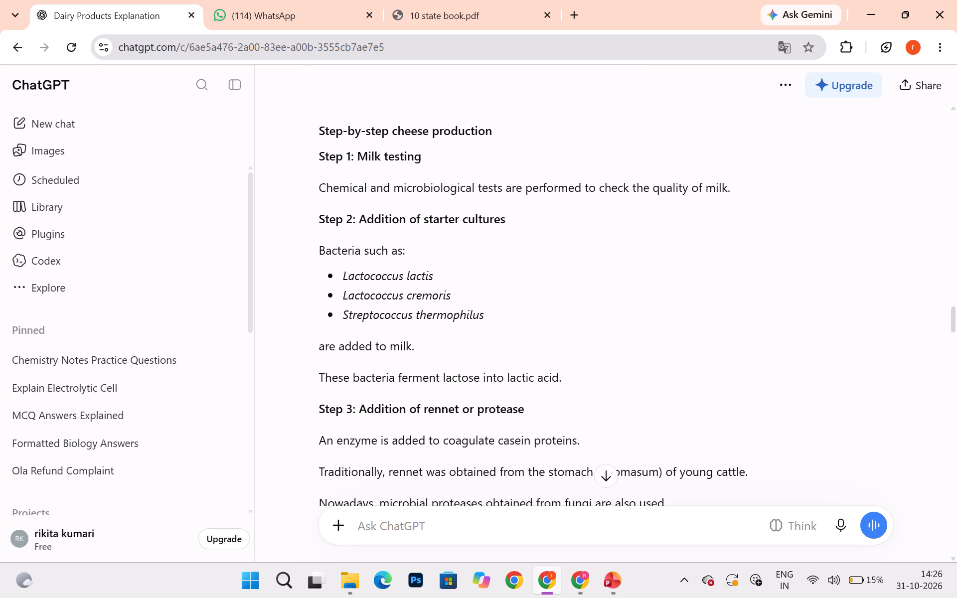
{"action": "left_click_drag", "start_coordinate": [319, 150], "coordinate": [607, 559]}
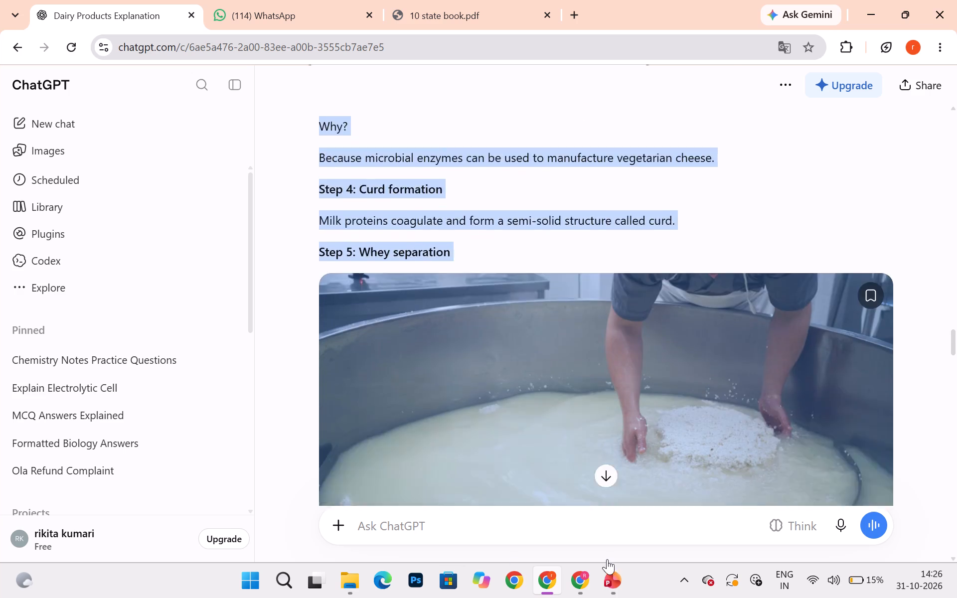
{"action": "left_click_drag", "start_coordinate": [607, 559], "coordinate": [534, 144]}
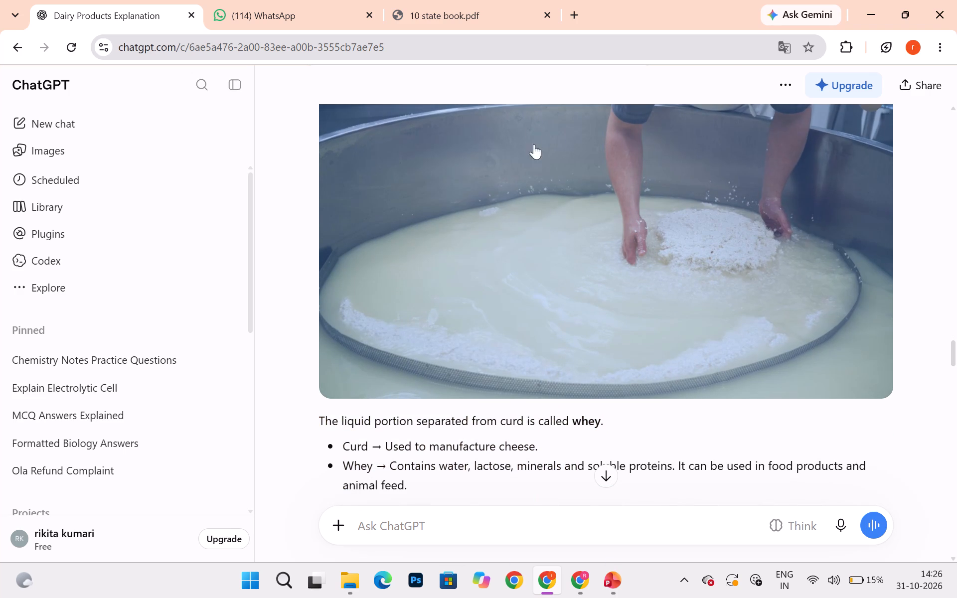
{"action": "left_click_drag", "start_coordinate": [534, 144], "coordinate": [593, 461]}
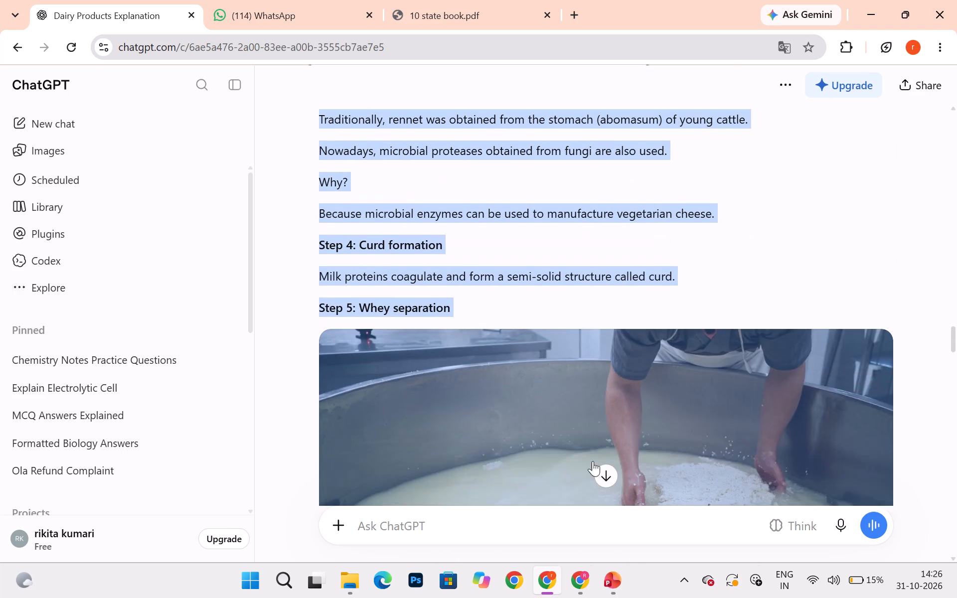
{"action": "left_click_drag", "start_coordinate": [593, 461], "coordinate": [496, 317]}
{"action": "key", "text": "ctrl+c"}
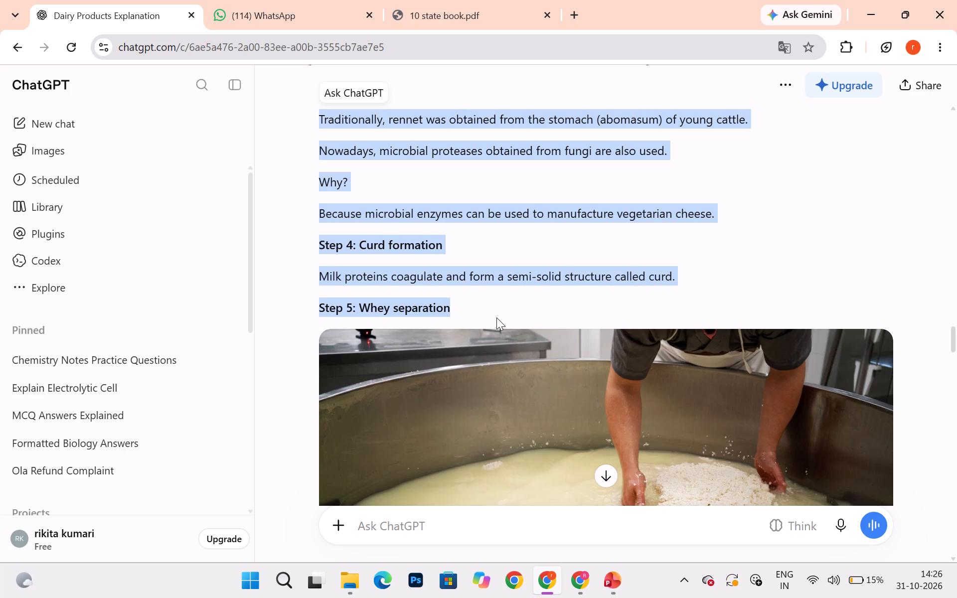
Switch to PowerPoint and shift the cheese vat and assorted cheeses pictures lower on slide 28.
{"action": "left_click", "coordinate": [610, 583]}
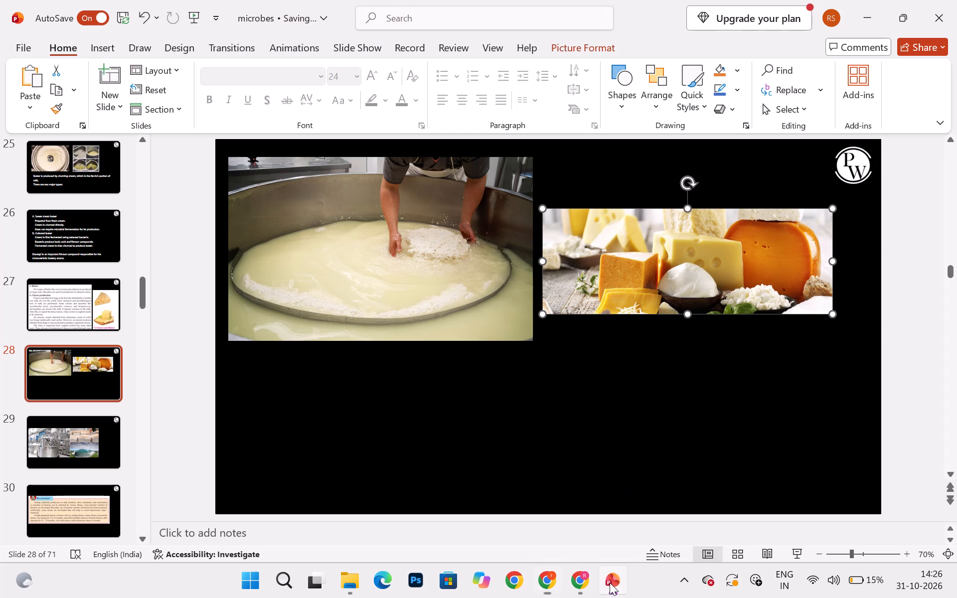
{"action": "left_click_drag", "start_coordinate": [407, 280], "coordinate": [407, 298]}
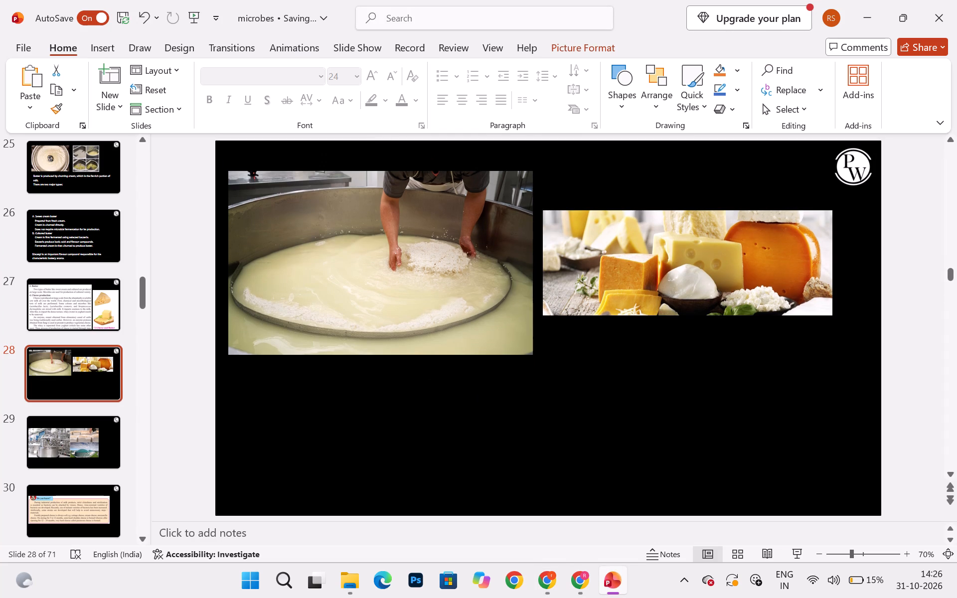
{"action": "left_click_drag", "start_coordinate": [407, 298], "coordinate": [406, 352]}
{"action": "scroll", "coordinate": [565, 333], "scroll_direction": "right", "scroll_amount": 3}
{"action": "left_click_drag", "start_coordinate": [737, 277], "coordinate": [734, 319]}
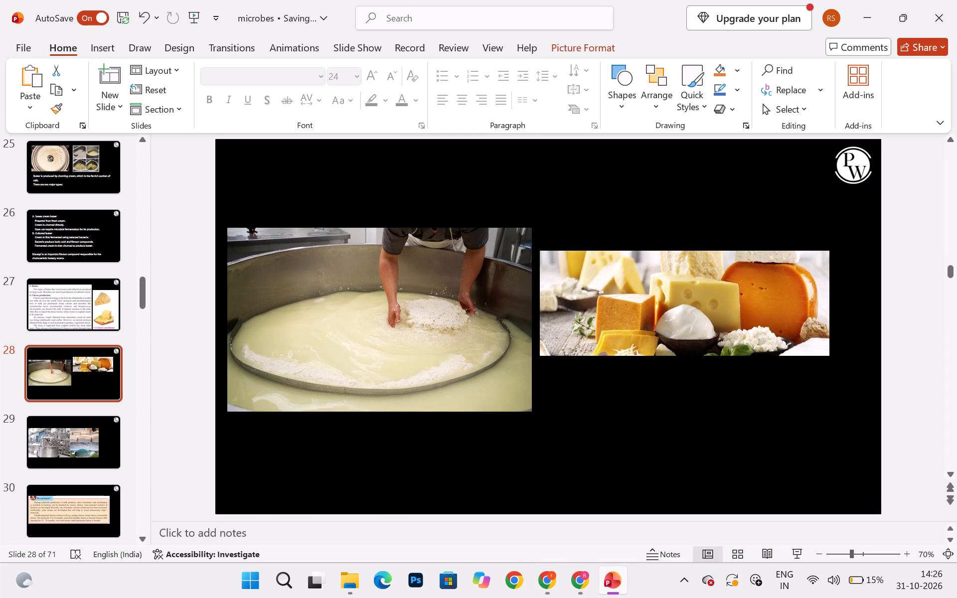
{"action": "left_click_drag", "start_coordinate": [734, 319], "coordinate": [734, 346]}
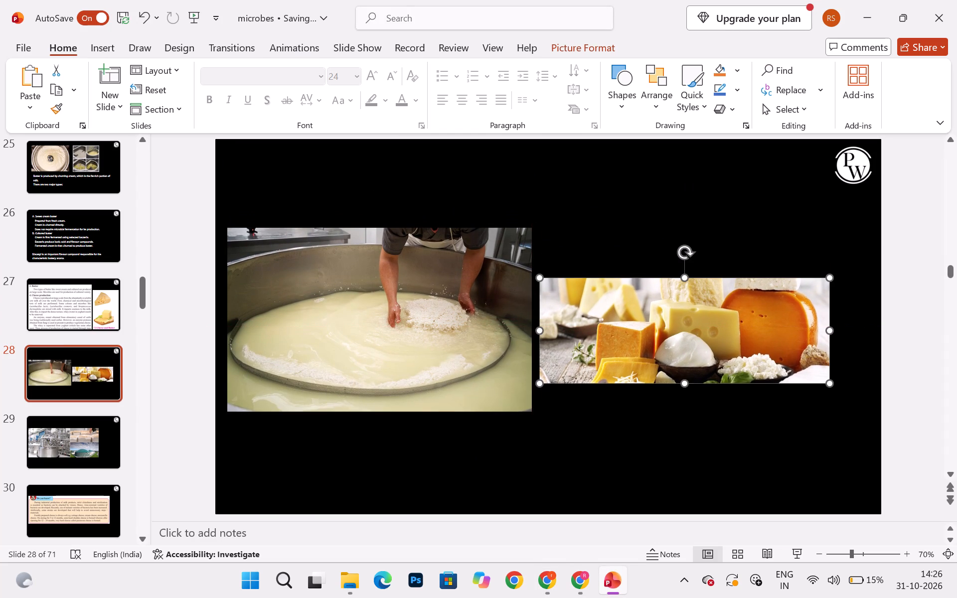
Delete the assorted cheeses picture and move the cheese vat picture to the slide's right side, below the PW logo.
{"action": "left_click", "coordinate": [610, 326]}
{"action": "key", "text": "BackSpace"}
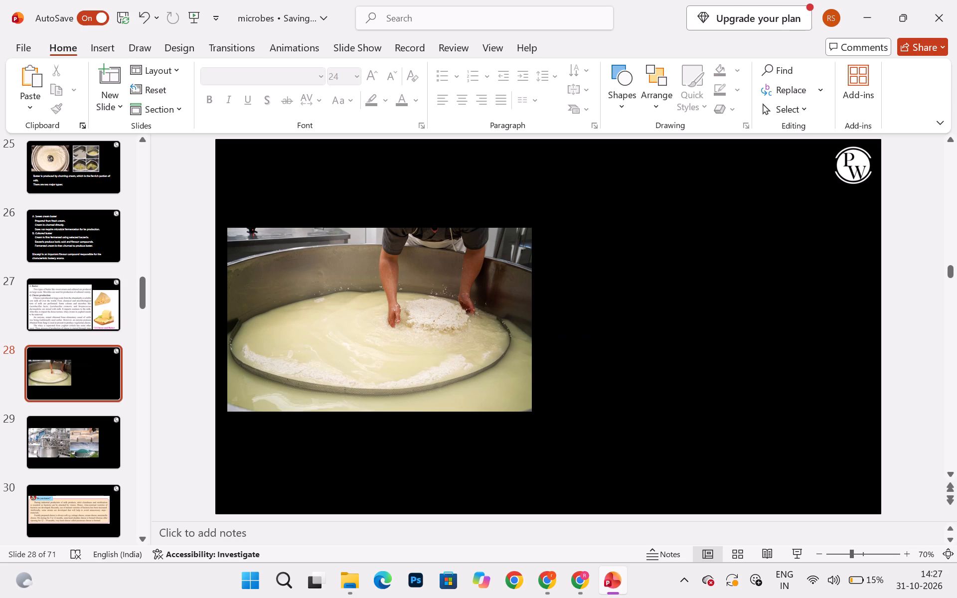
{"action": "left_click_drag", "start_coordinate": [430, 312], "coordinate": [769, 292]}
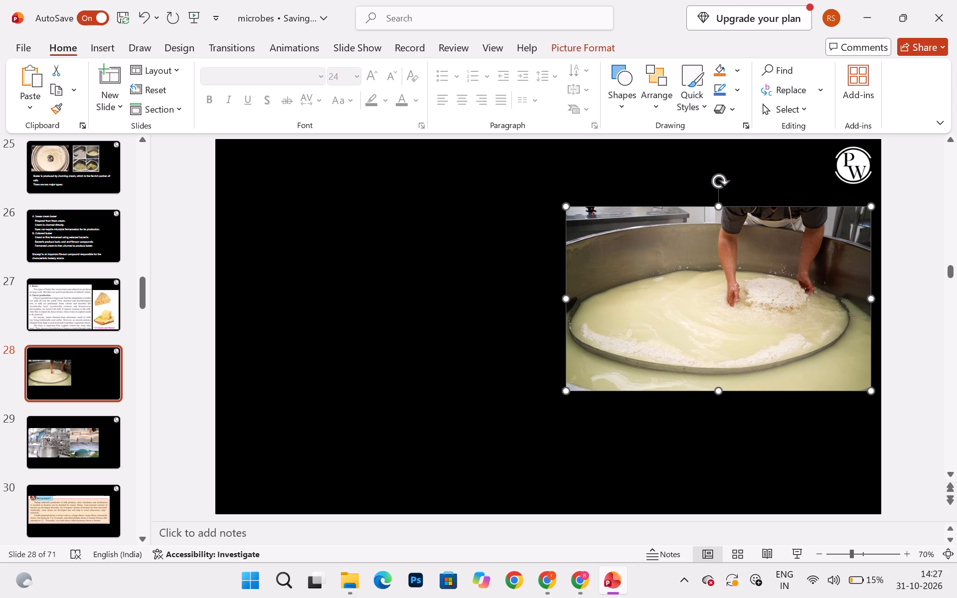
Paste the copied cheese production steps onto slide 28.
{"action": "left_click", "coordinate": [322, 257]}
{"action": "key", "text": "ctrl+v"}
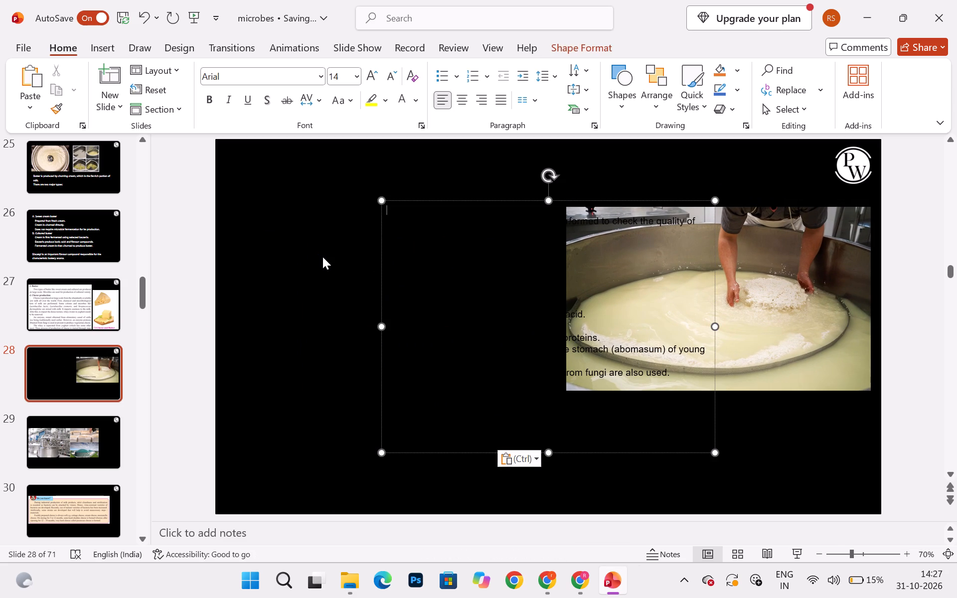
Format all the pasted cheese production text with wider line spacing, bold, white colour and font size 16.
{"action": "key", "text": "ctrl+a"}
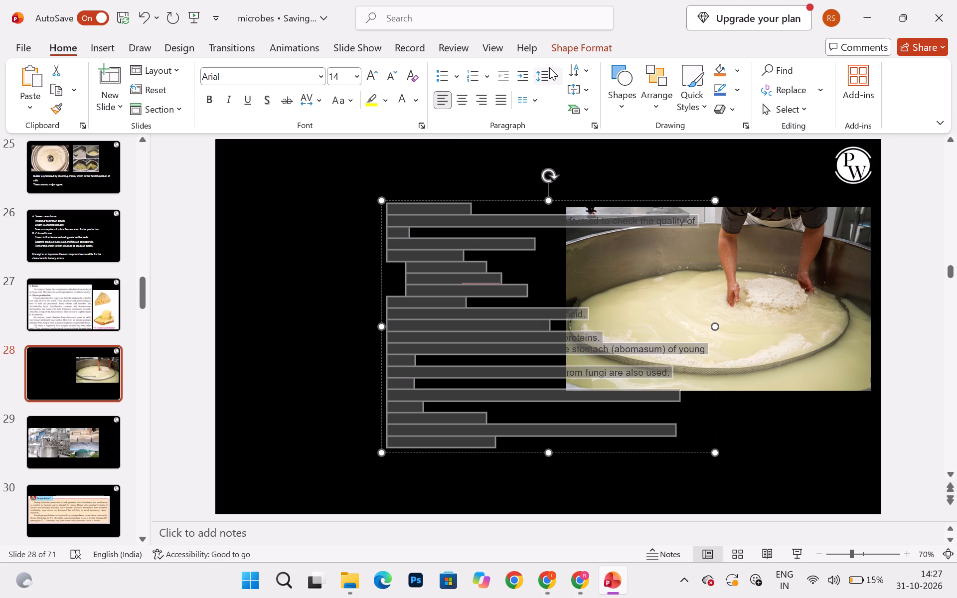
{"action": "left_click", "coordinate": [549, 67]}
{"action": "left_click", "coordinate": [560, 118]}
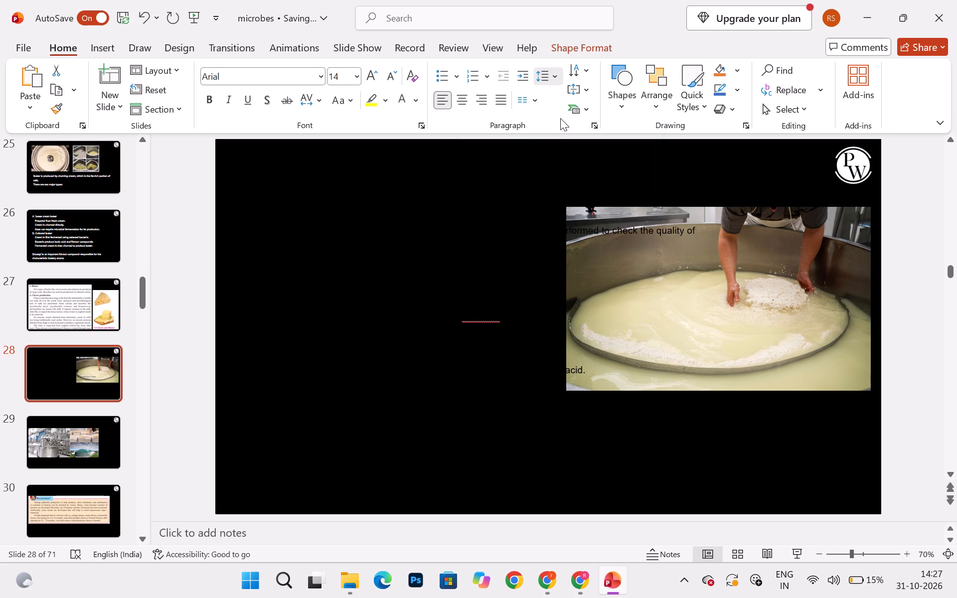
{"action": "left_click", "coordinate": [202, 102]}
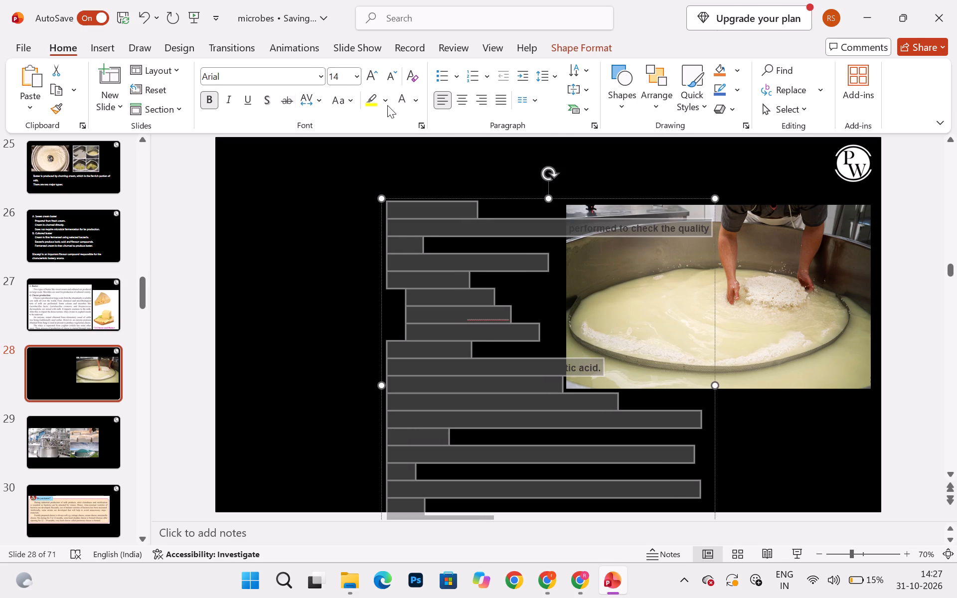
{"action": "left_click_drag", "start_coordinate": [416, 104], "coordinate": [405, 178]}
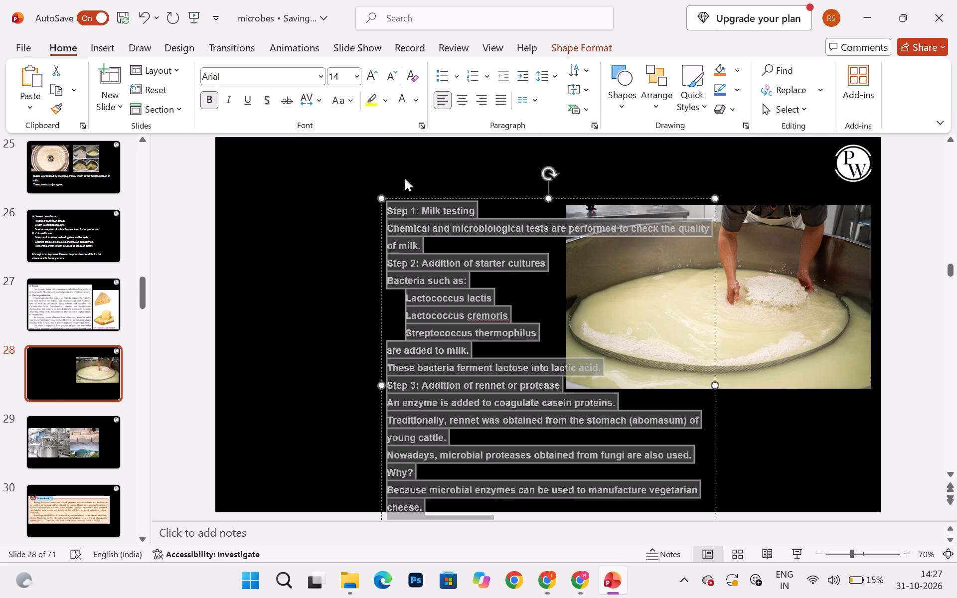
{"action": "left_click", "coordinate": [405, 178]}
{"action": "left_click", "coordinate": [436, 239]}
{"action": "key", "text": "ctrl+a"}
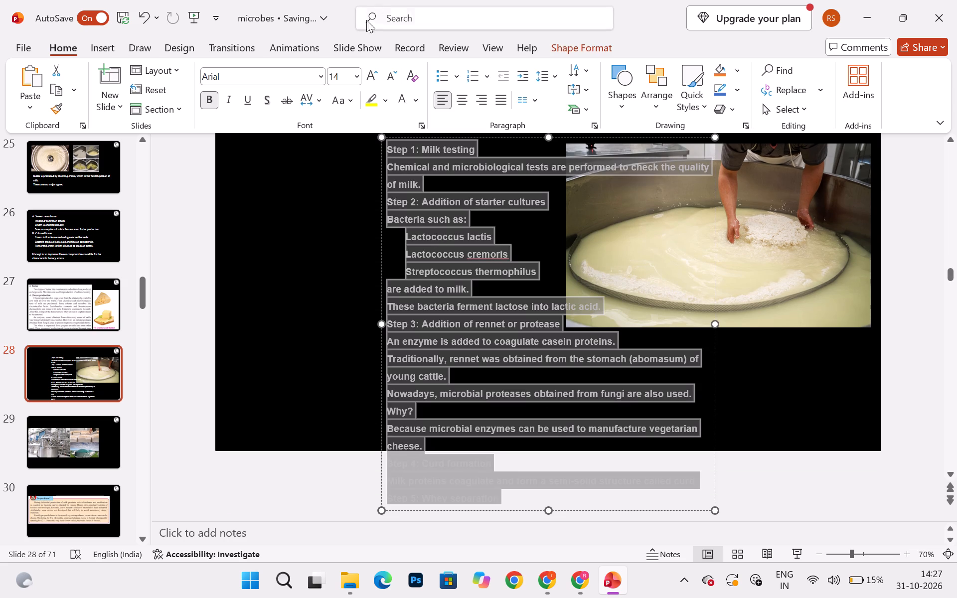
{"action": "left_click", "coordinate": [356, 80]}
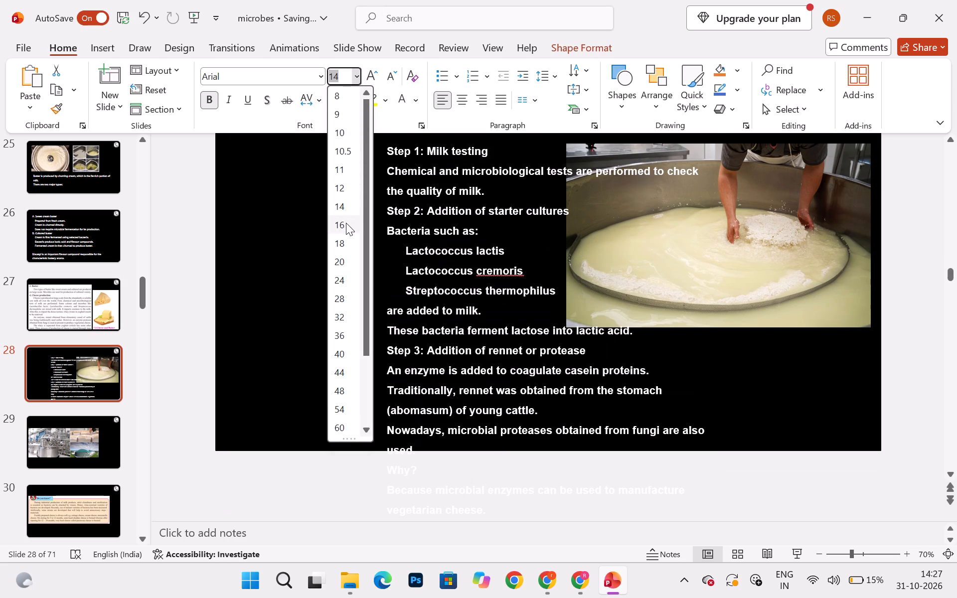
{"action": "left_click", "coordinate": [346, 223]}
Move the cheese production text box to the slide's left side, beside the cheese vat picture and near the top edge.
{"action": "left_click_drag", "start_coordinate": [287, 273], "coordinate": [406, 232]}
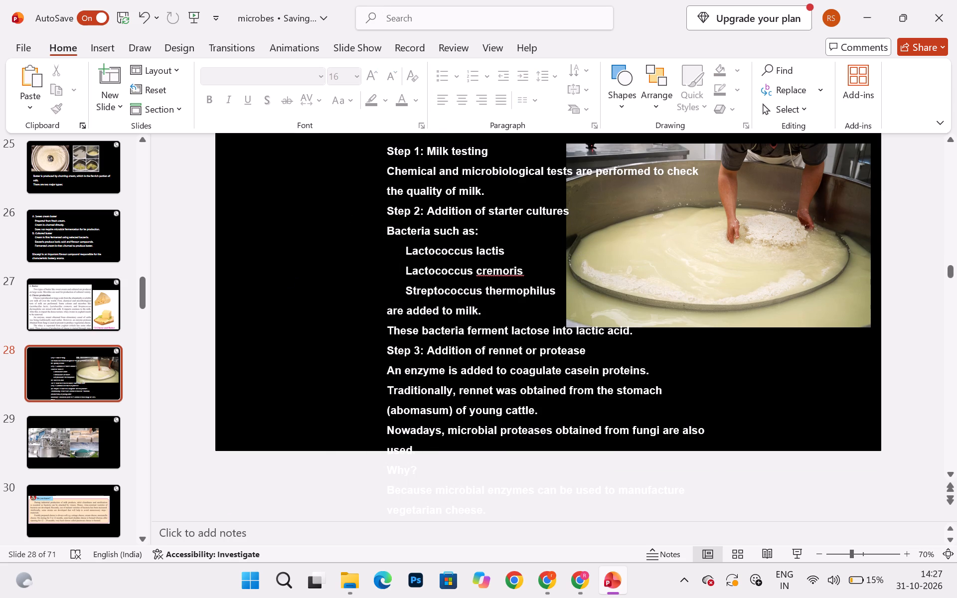
{"action": "left_click", "coordinate": [406, 232]}
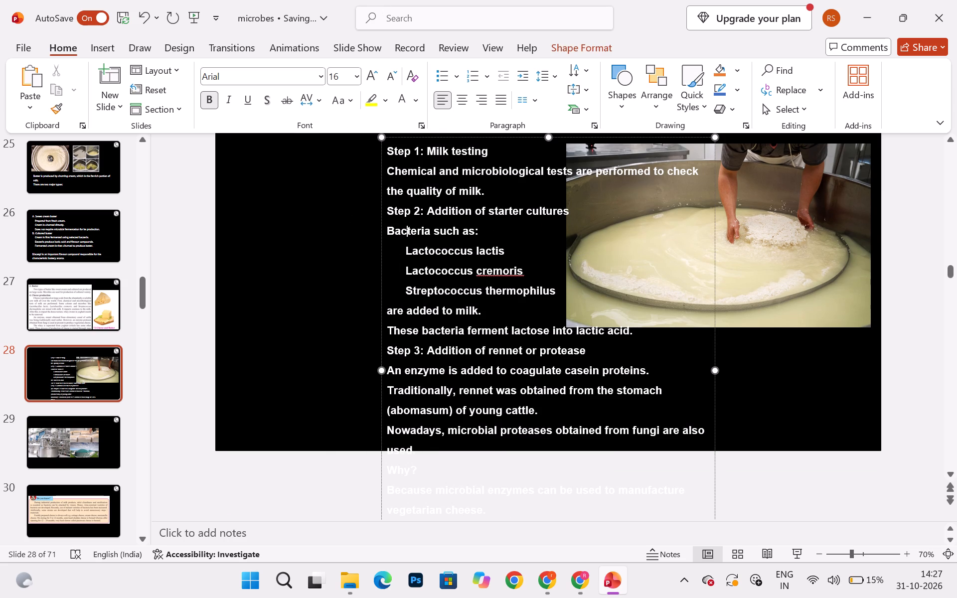
{"action": "left_click_drag", "start_coordinate": [382, 228], "coordinate": [231, 193]}
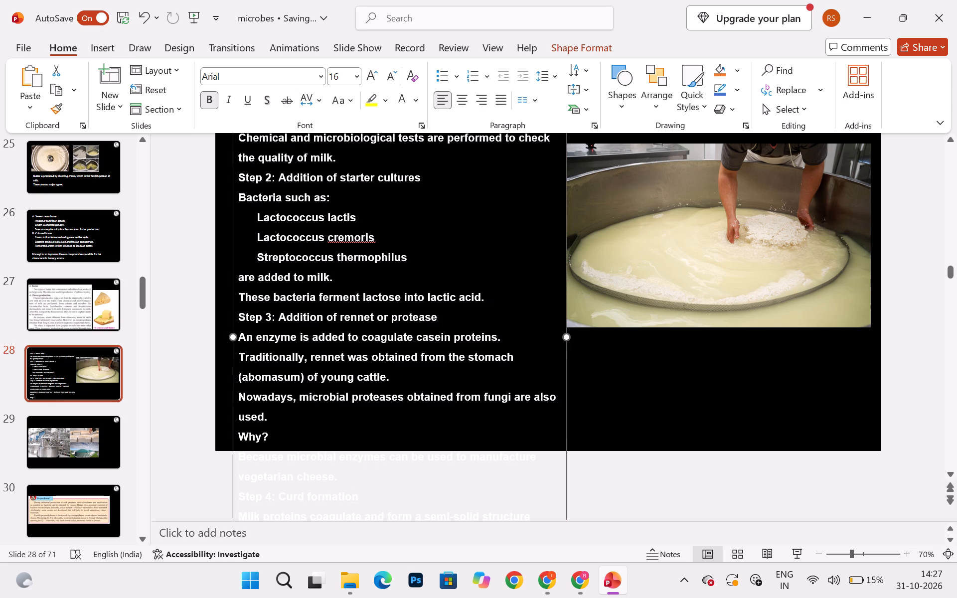
{"action": "scroll", "coordinate": [638, 373], "scroll_direction": "up", "scroll_amount": 1}
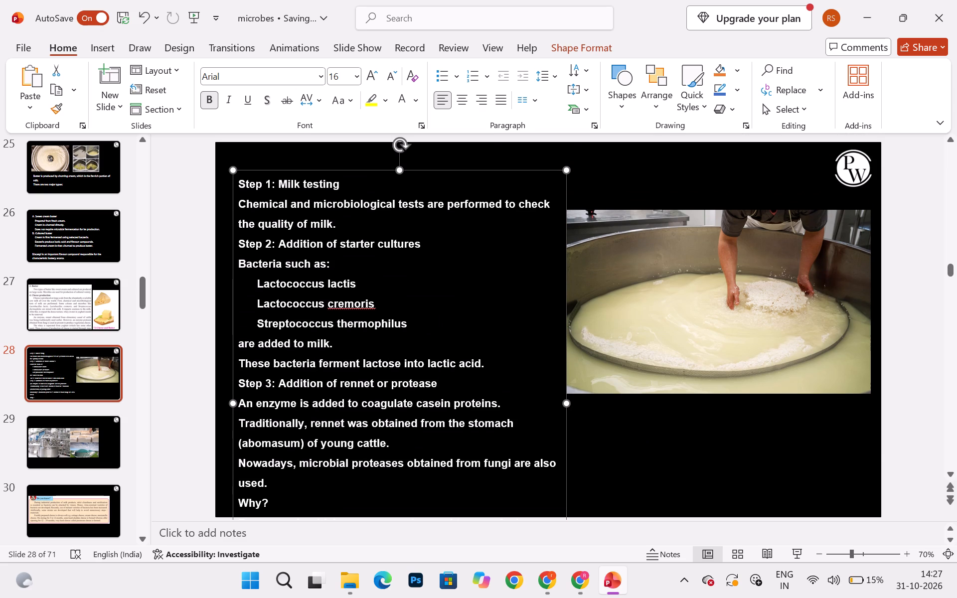
{"action": "left_click_drag", "start_coordinate": [405, 166], "coordinate": [398, 148]}
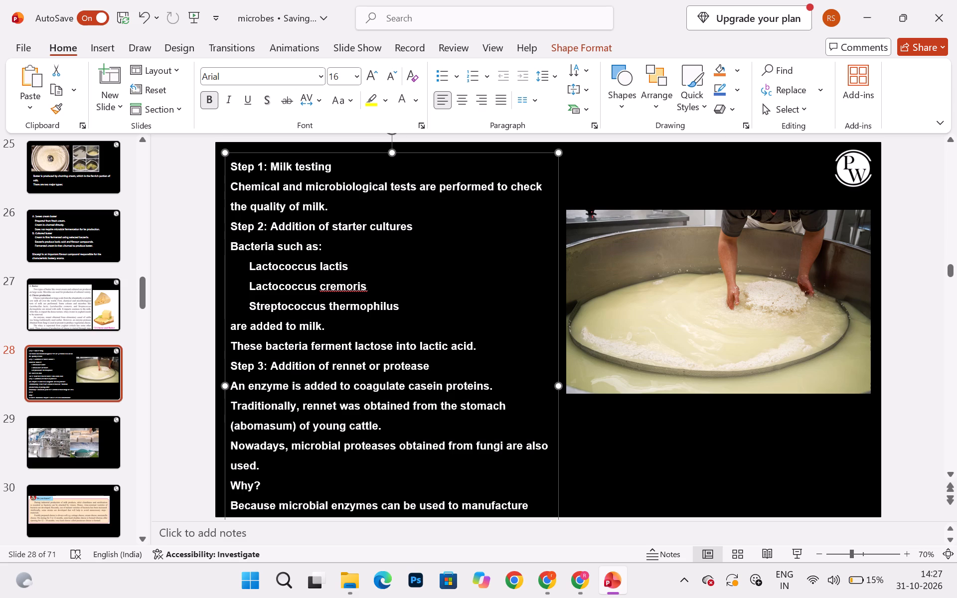
Cut the text from "Step 3: Addition of rennet or protease" to "Step 5: Whey separation" out of slide 28's text box.
{"action": "left_click", "coordinate": [233, 364]}
{"action": "left_click_drag", "start_coordinate": [233, 364], "coordinate": [457, 506]}
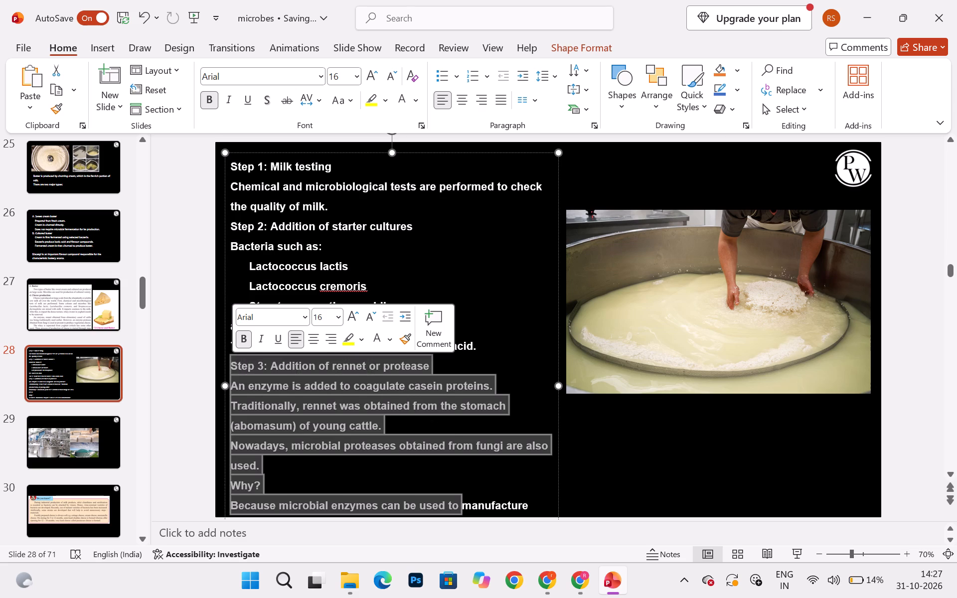
{"action": "left_click_drag", "start_coordinate": [457, 506], "coordinate": [491, 469]}
{"action": "left_click", "coordinate": [491, 469]}
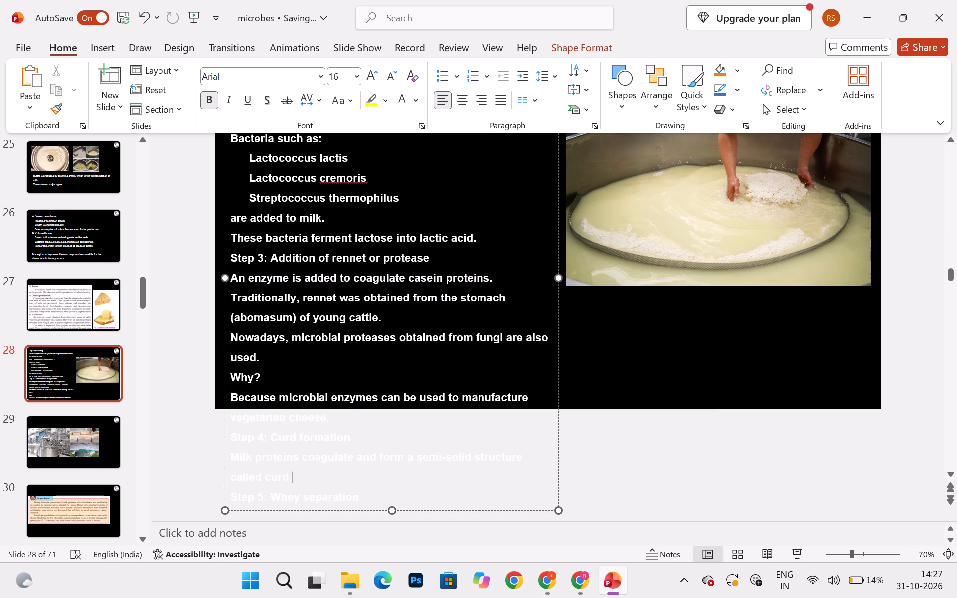
{"action": "left_click_drag", "start_coordinate": [233, 257], "coordinate": [377, 467]}
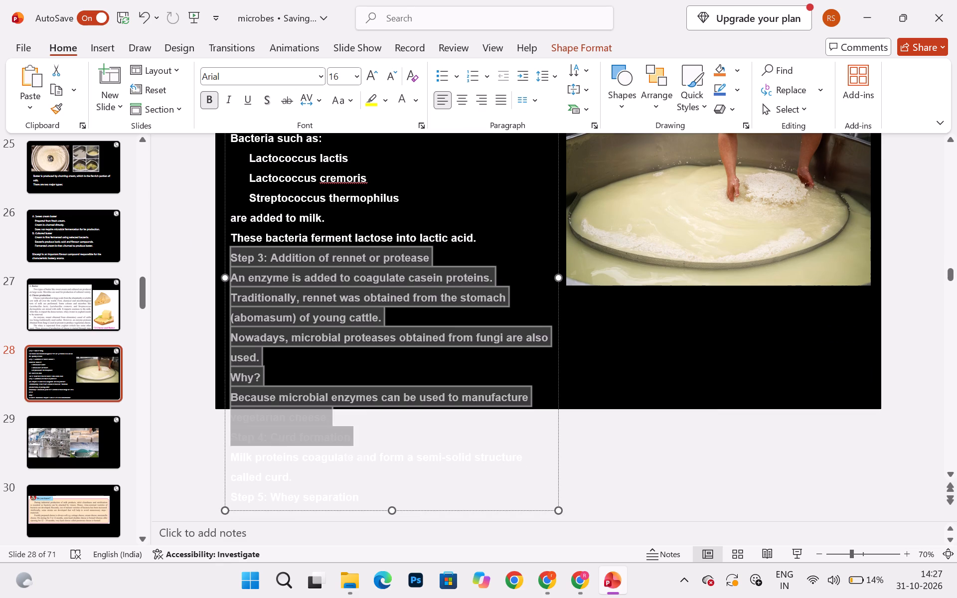
{"action": "left_click_drag", "start_coordinate": [377, 467], "coordinate": [398, 499]}
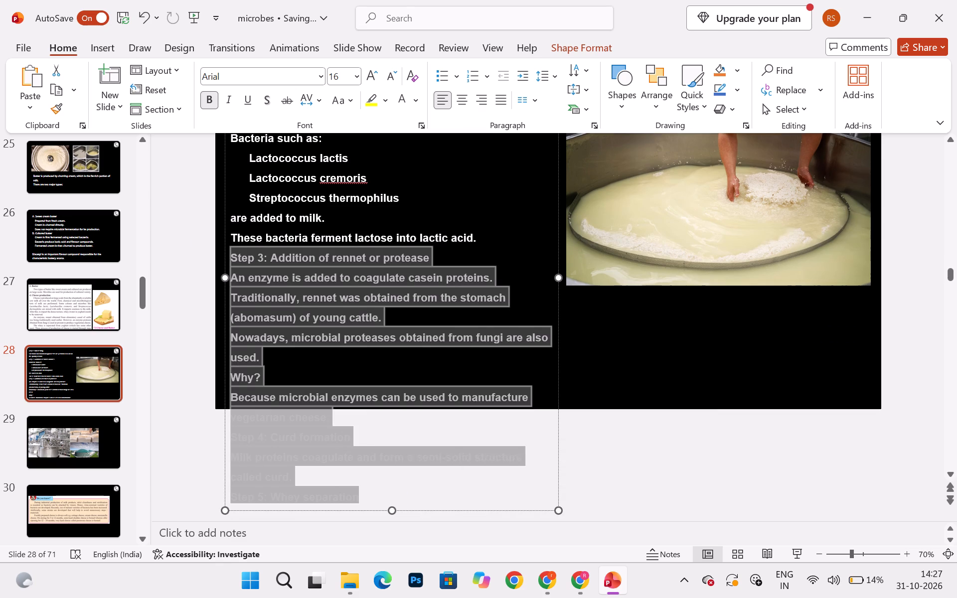
{"action": "key", "text": "ctrl+x"}
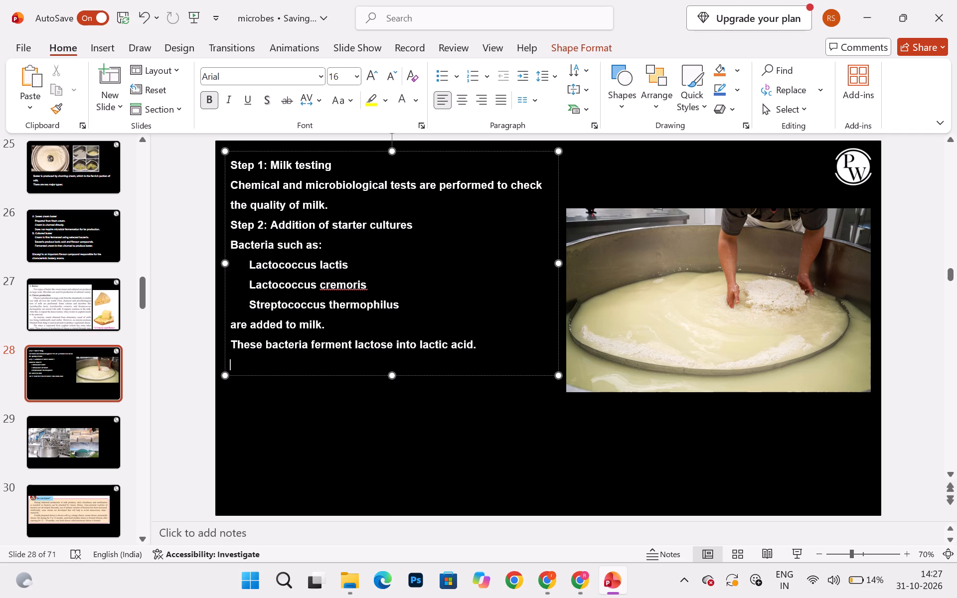
Move the remaining Step 1 and Step 2 text lower on slide 28 and shift the cheese vat picture slightly down beside it.
{"action": "left_click_drag", "start_coordinate": [447, 152], "coordinate": [445, 208]}
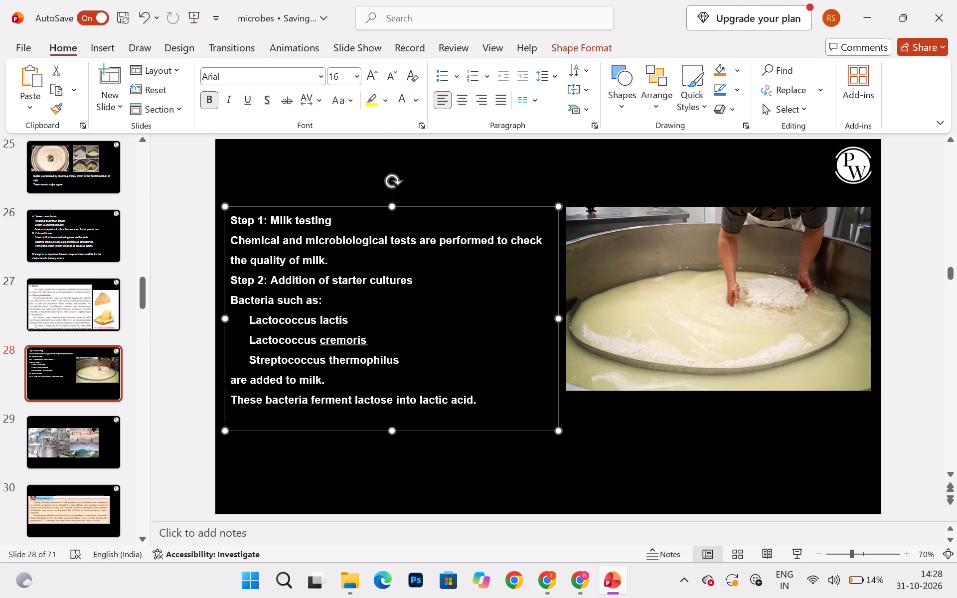
{"action": "left_click", "coordinate": [400, 457]}
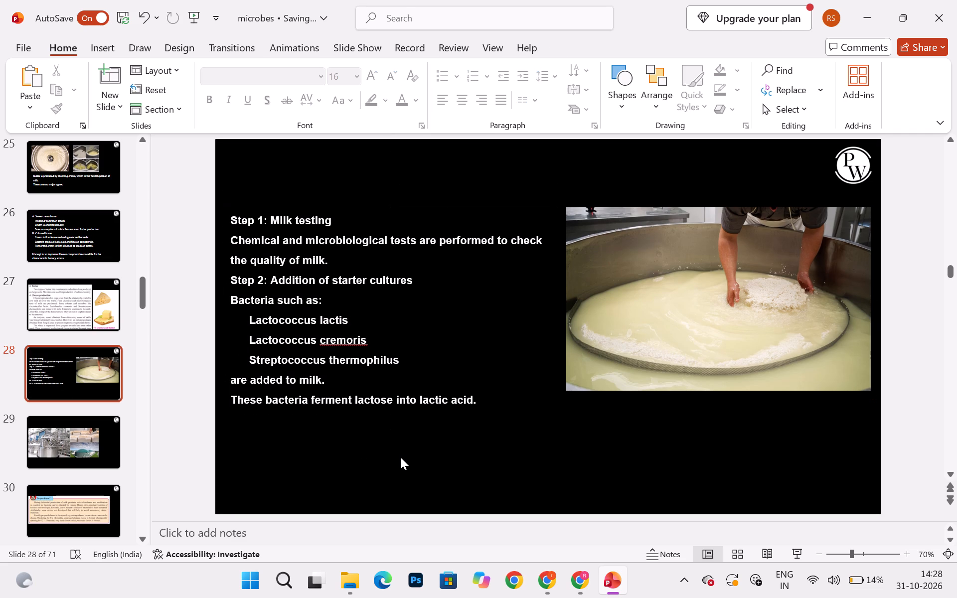
{"action": "left_click_drag", "start_coordinate": [674, 349], "coordinate": [674, 357]}
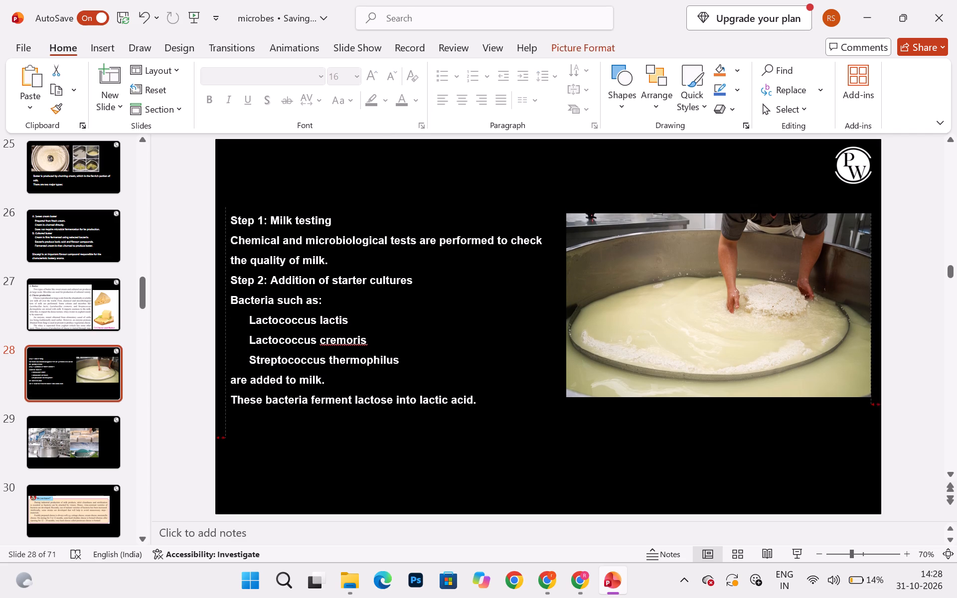
{"action": "left_click_drag", "start_coordinate": [674, 357], "coordinate": [674, 363]}
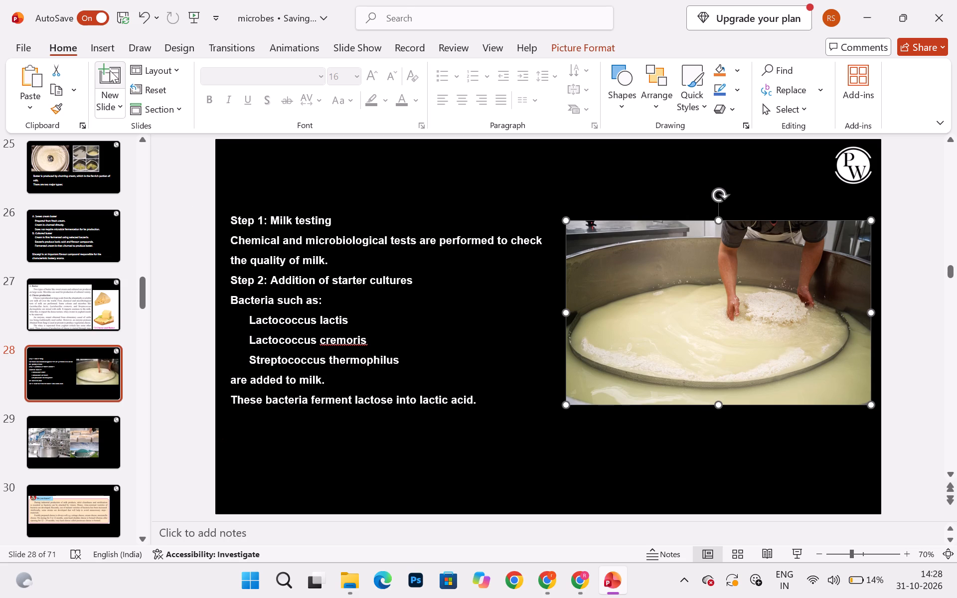
Add a new slide after slide 28 and paste the cut Step 3 to Step 5 text onto it.
{"action": "left_click", "coordinate": [110, 70]}
{"action": "key", "text": "ctrl+v"}
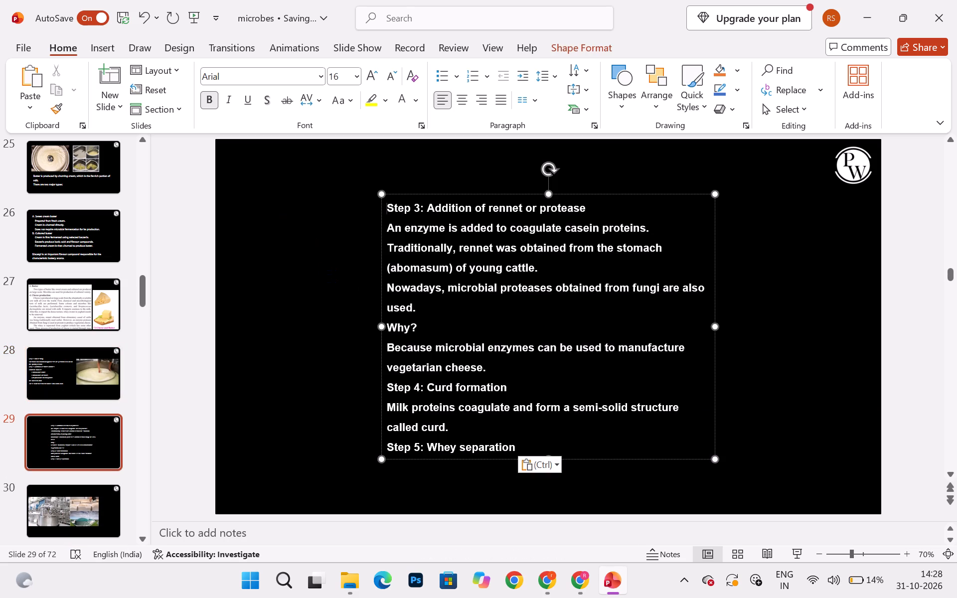
Move the Step 3 to Step 5 text box to slide 29's left side near the top and set its text to 18 pt.
{"action": "left_click_drag", "start_coordinate": [422, 196], "coordinate": [281, 204]}
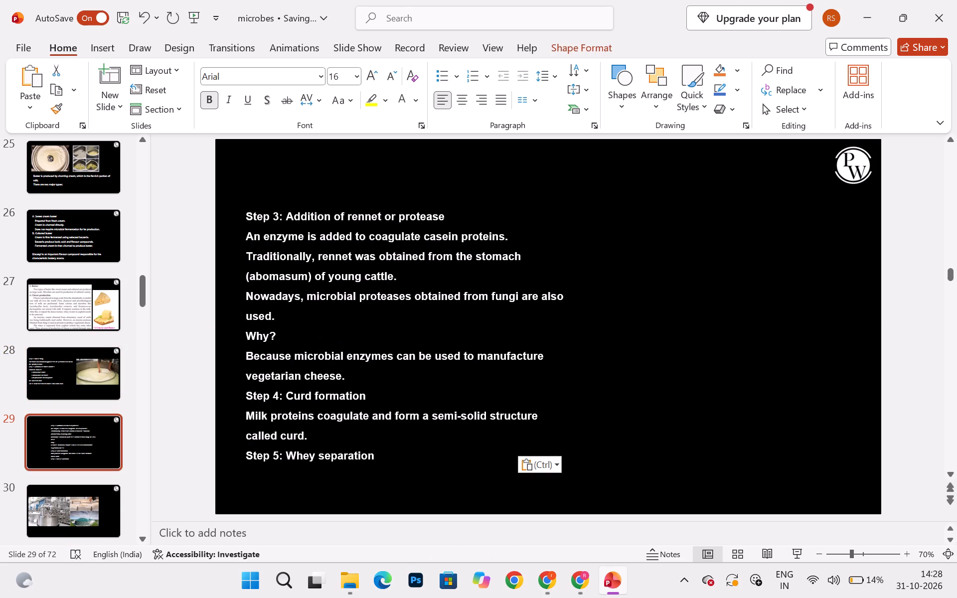
{"action": "left_click_drag", "start_coordinate": [281, 204], "coordinate": [280, 197]}
{"action": "left_click", "coordinate": [279, 218]}
{"action": "key", "text": "ctrl+a"}
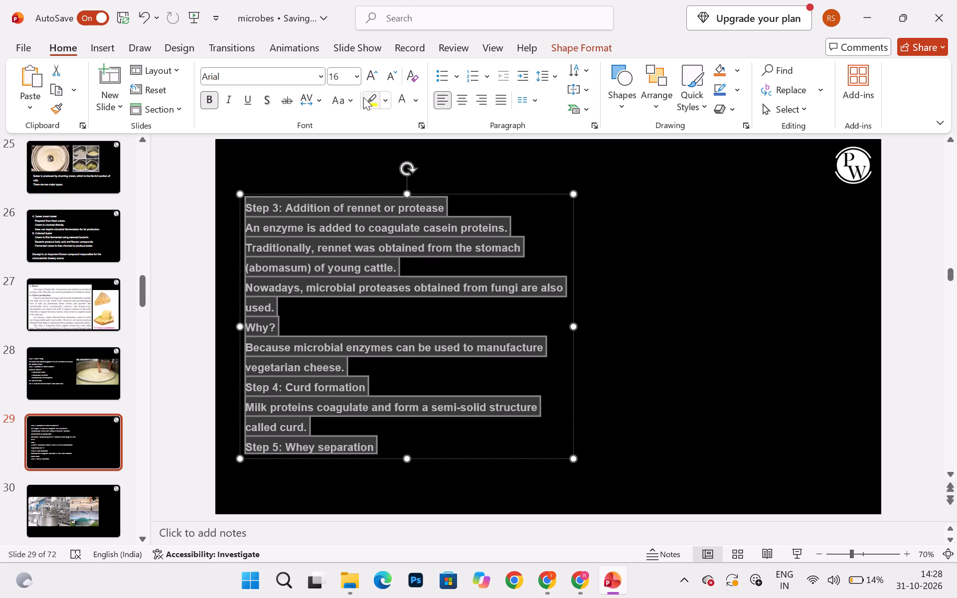
{"action": "left_click", "coordinate": [356, 75]}
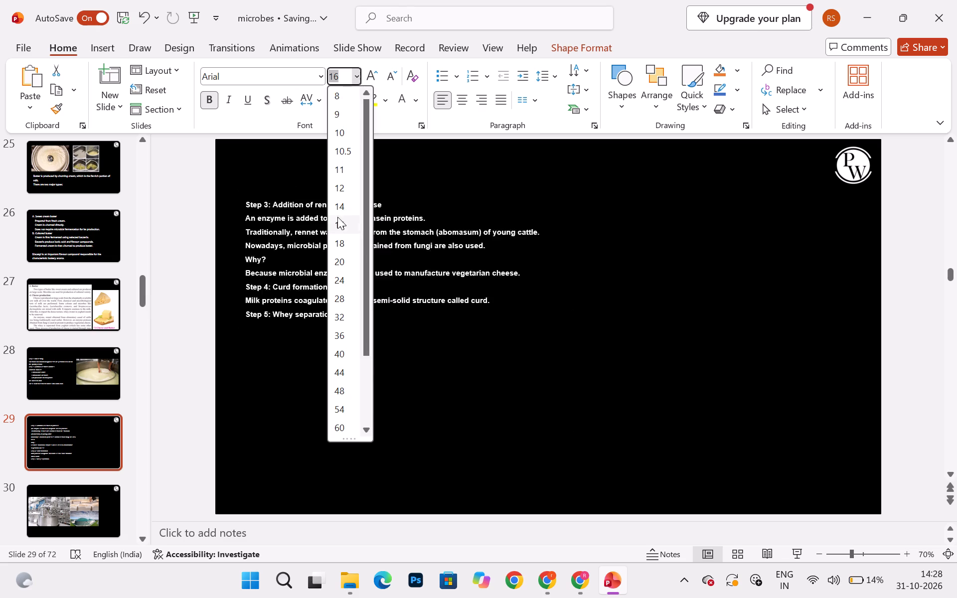
{"action": "left_click", "coordinate": [337, 246]}
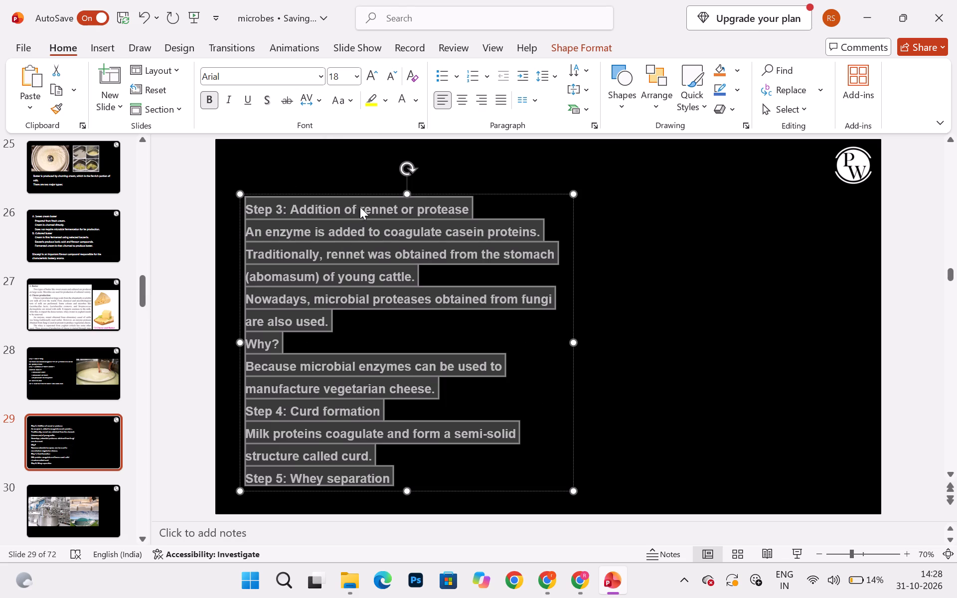
{"action": "left_click_drag", "start_coordinate": [376, 191], "coordinate": [372, 165]}
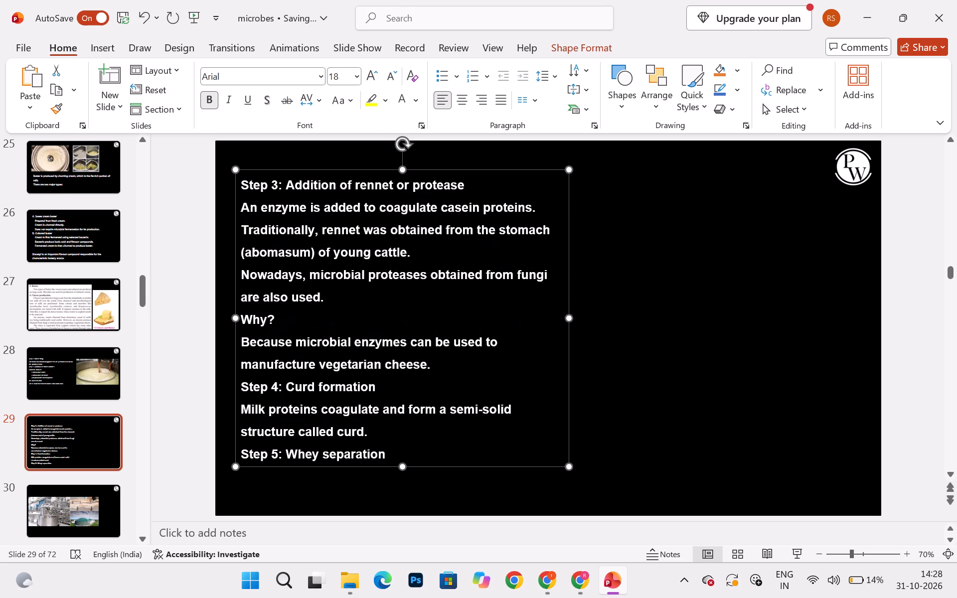
Widen the Step 3 to Step 5 text box rightward to about three quarters of the slide's width.
{"action": "left_click_drag", "start_coordinate": [578, 318], "coordinate": [750, 344]}
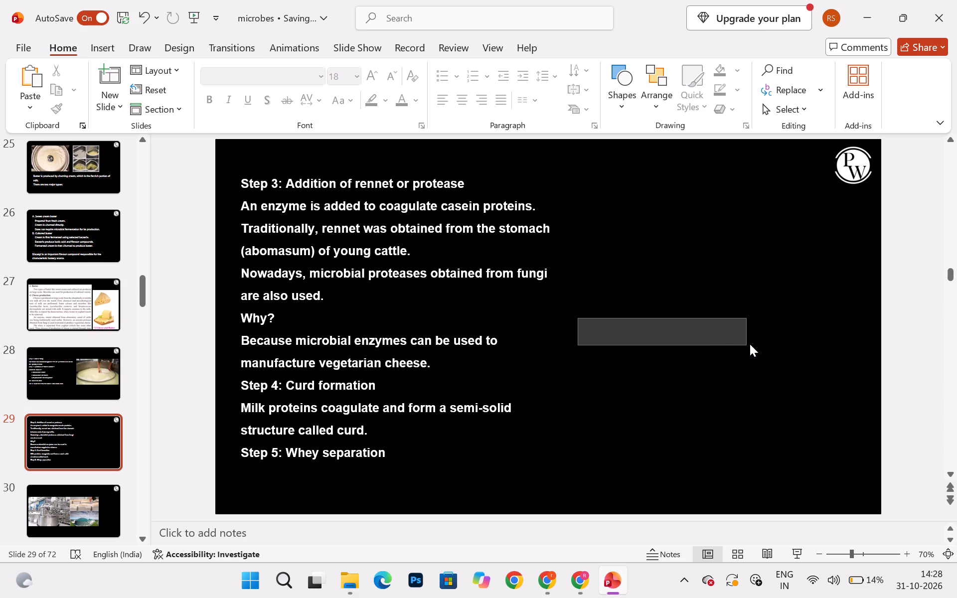
{"action": "left_click_drag", "start_coordinate": [750, 344], "coordinate": [751, 344]}
{"action": "left_click", "coordinate": [553, 360]}
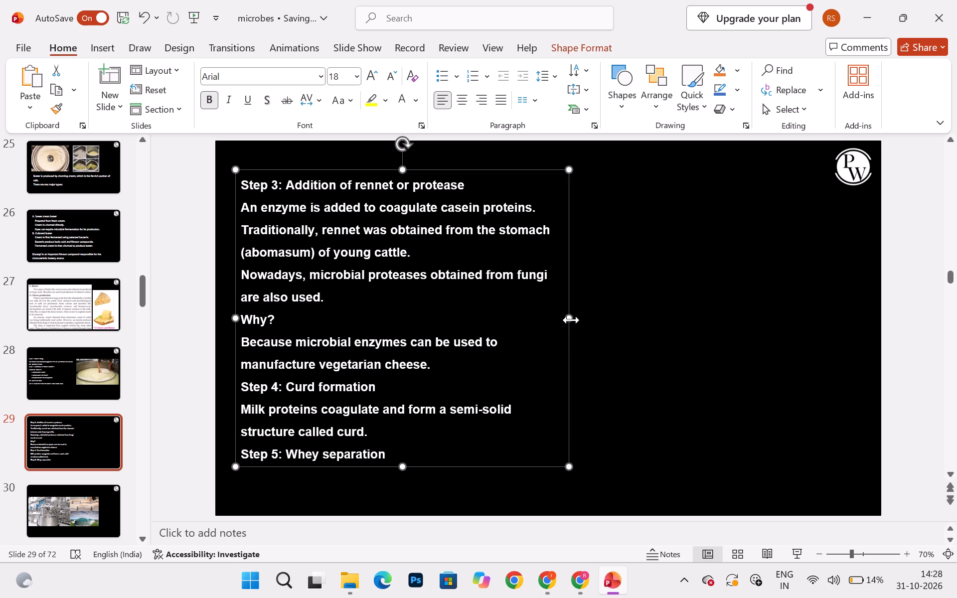
{"action": "left_click_drag", "start_coordinate": [571, 320], "coordinate": [725, 332]}
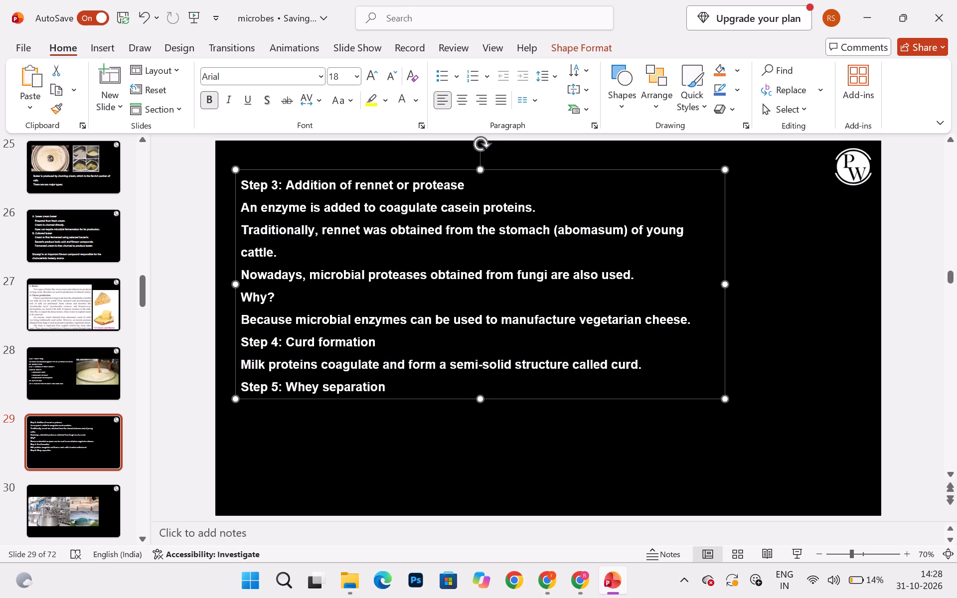
{"action": "left_click", "coordinate": [433, 400]}
{"action": "left_click", "coordinate": [546, 589]}
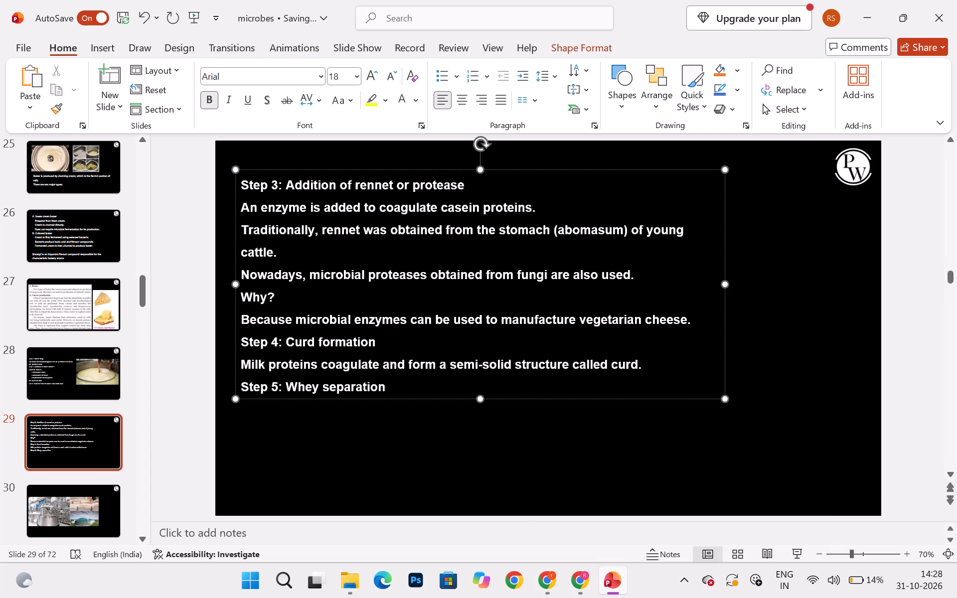
{"action": "key", "text": "Return"}
{"action": "key", "text": "ctrl+v"}
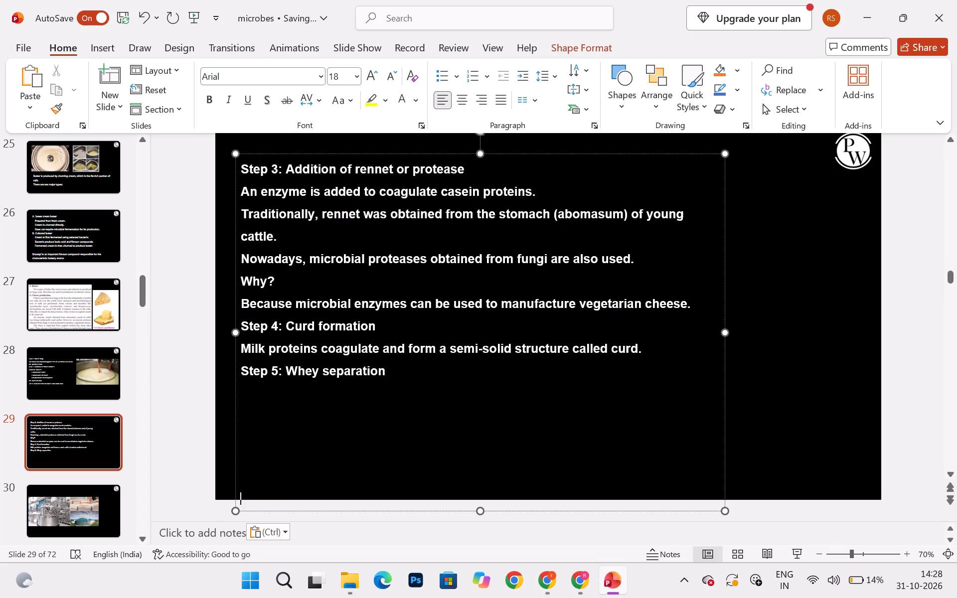
Change the font colour of the pasted whey and Step 6 text to white.
{"action": "key", "text": "ctrl+a"}
{"action": "left_click", "coordinate": [415, 389]}
{"action": "left_click_drag", "start_coordinate": [243, 387], "coordinate": [539, 482]}
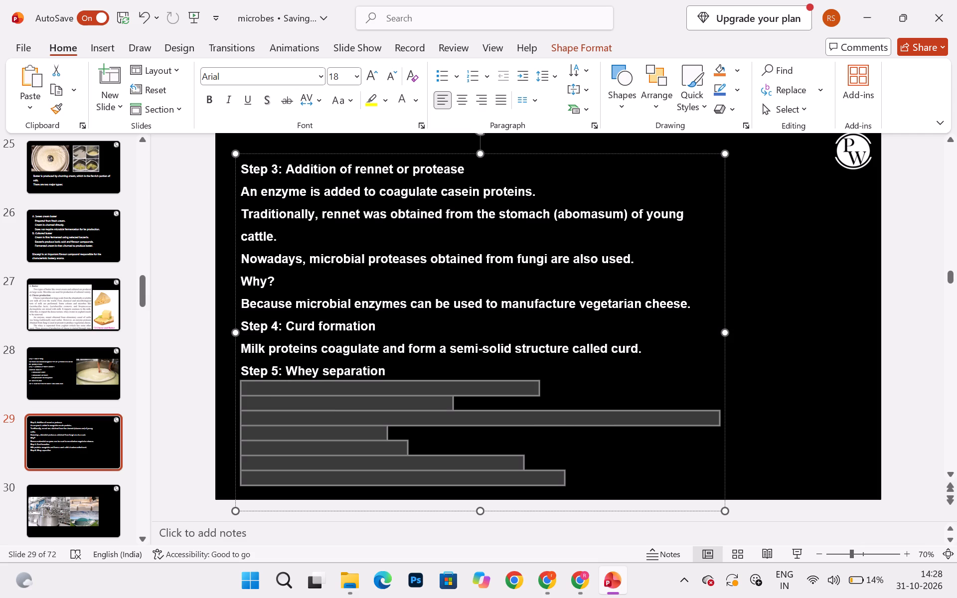
{"action": "left_click_drag", "start_coordinate": [539, 482], "coordinate": [597, 482]}
{"action": "left_click", "coordinate": [597, 482]}
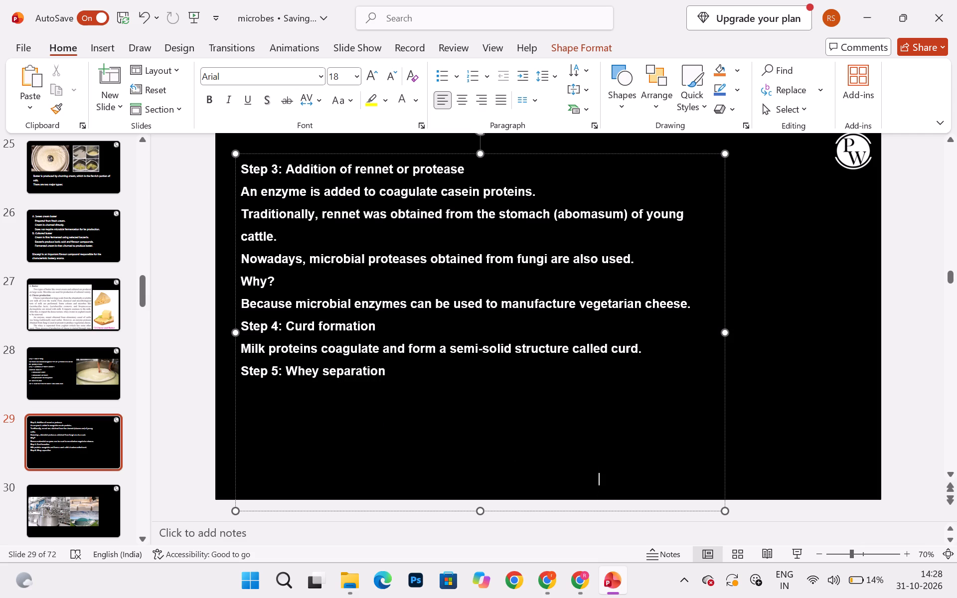
{"action": "left_click", "coordinate": [241, 389]}
{"action": "left_click_drag", "start_coordinate": [241, 389], "coordinate": [648, 503]}
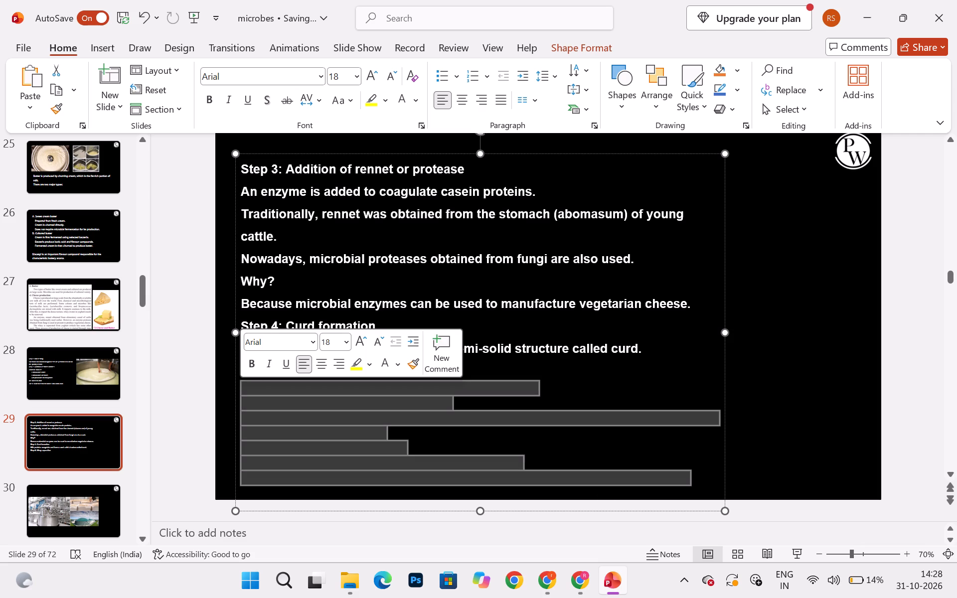
{"action": "left_click_drag", "start_coordinate": [648, 503], "coordinate": [728, 491]}
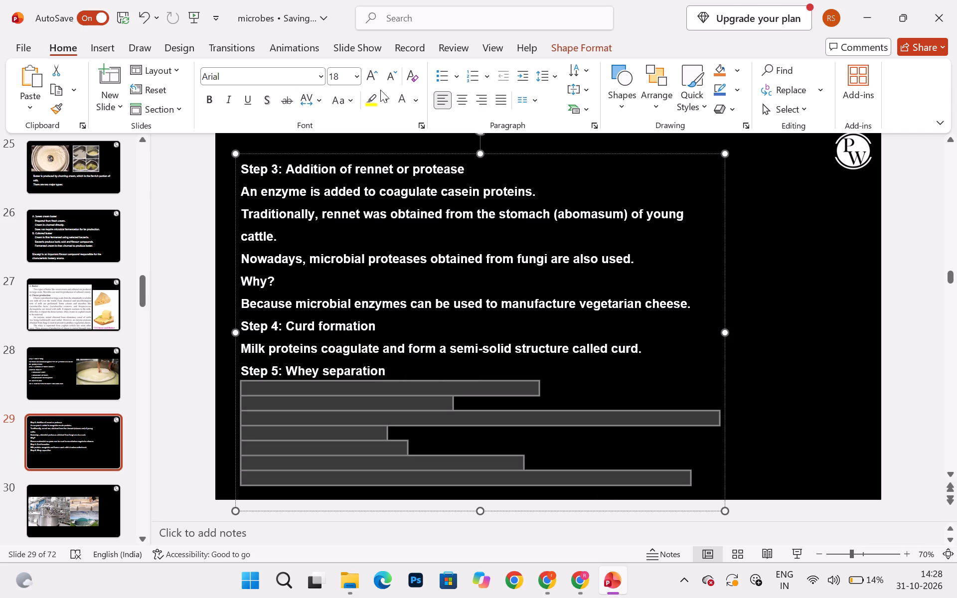
{"action": "left_click_drag", "start_coordinate": [417, 99], "coordinate": [402, 174]}
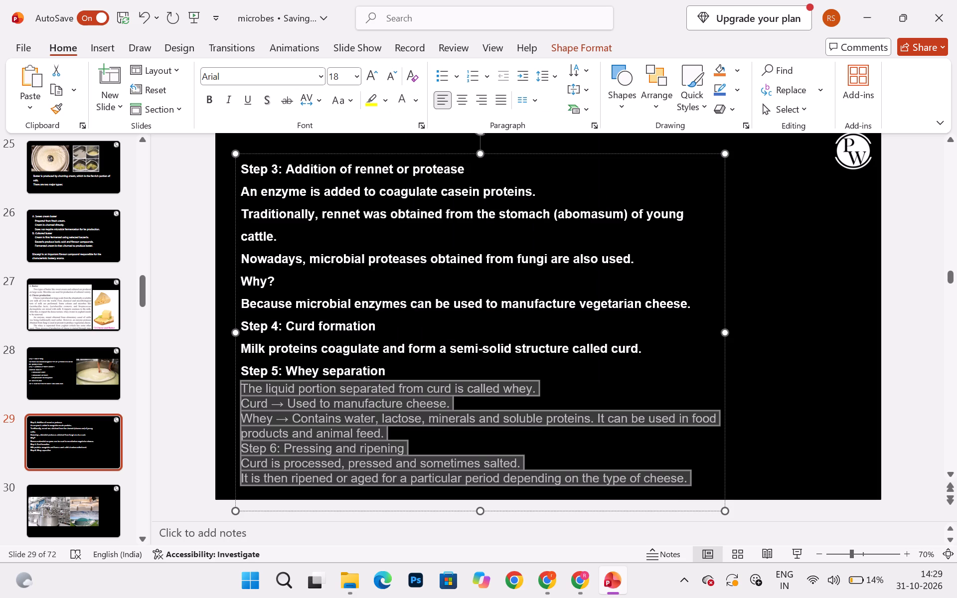
Format the pasted whey and Step 6 text as bold, 18 pt, with 1.5 line spacing.
{"action": "left_click", "coordinate": [213, 99]}
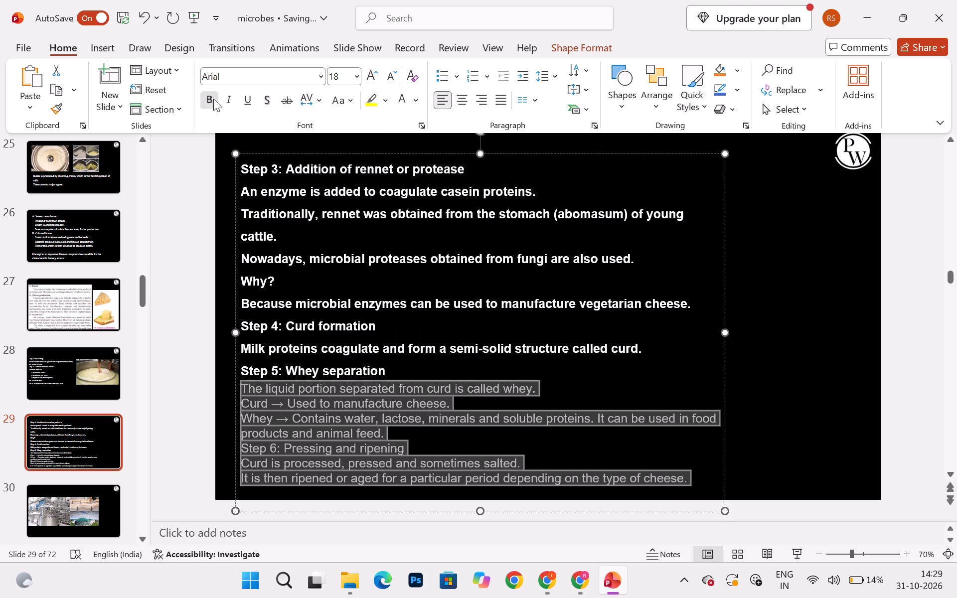
{"action": "left_click_drag", "start_coordinate": [356, 79], "coordinate": [343, 262]}
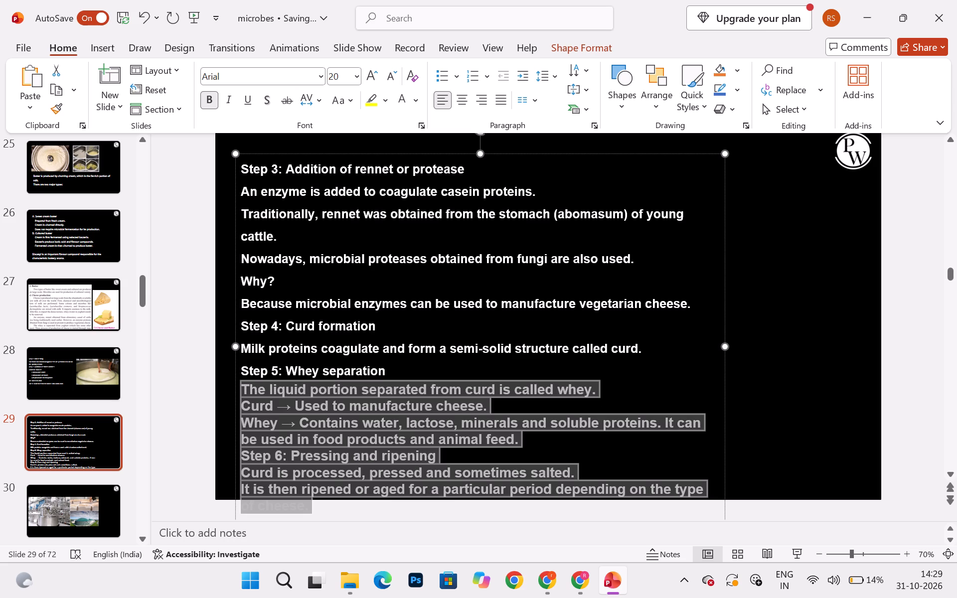
{"action": "left_click", "coordinate": [360, 71]}
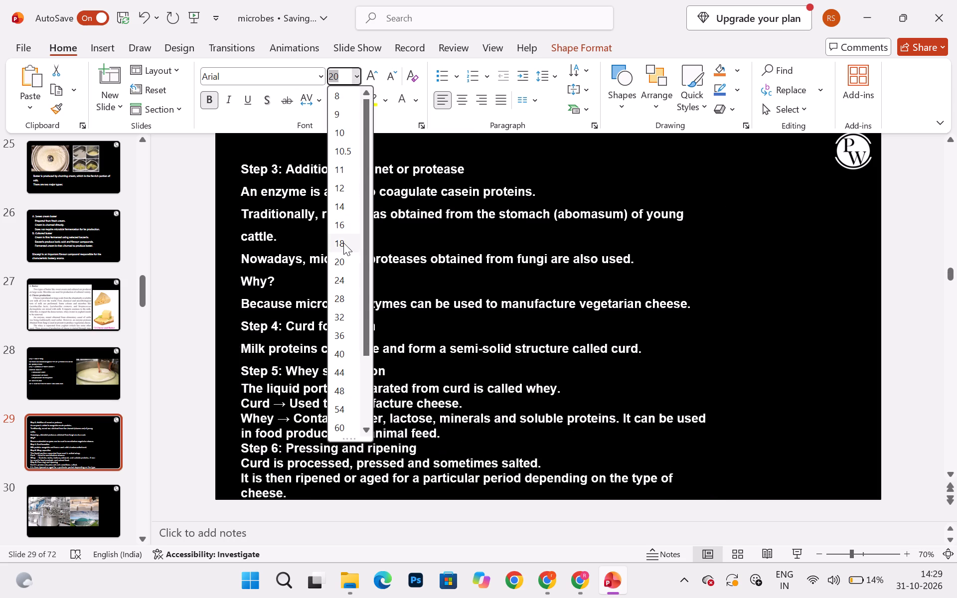
{"action": "left_click", "coordinate": [343, 243]}
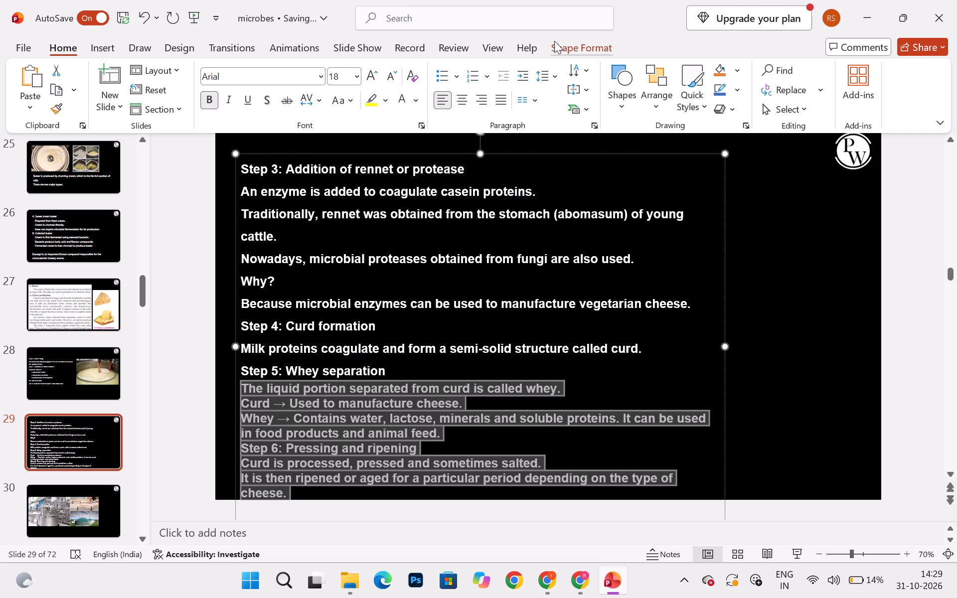
{"action": "left_click_drag", "start_coordinate": [555, 82], "coordinate": [536, 121]}
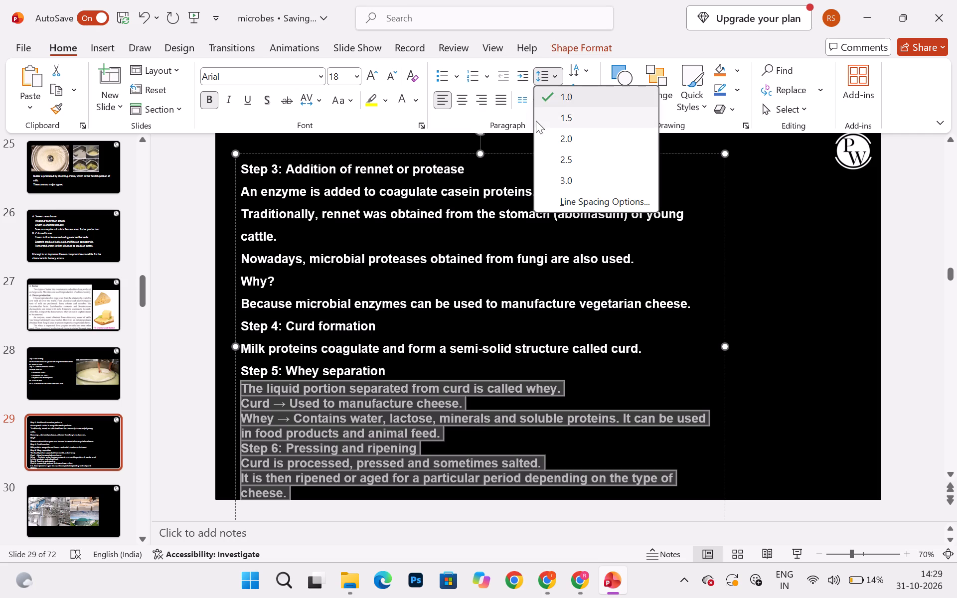
{"action": "left_click_drag", "start_coordinate": [536, 121], "coordinate": [544, 121]}
{"action": "left_click", "coordinate": [544, 121]}
{"action": "left_click", "coordinate": [481, 276]}
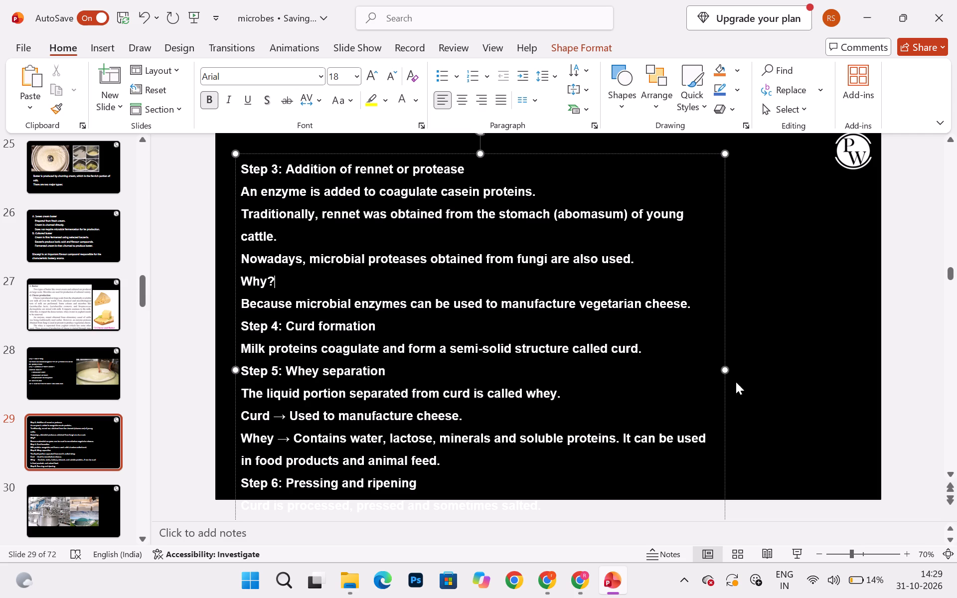
Widen slide 29's text box further, until its right edge reaches the PW logo.
{"action": "left_click_drag", "start_coordinate": [725, 370], "coordinate": [835, 367]}
{"action": "left_click", "coordinate": [543, 501]}
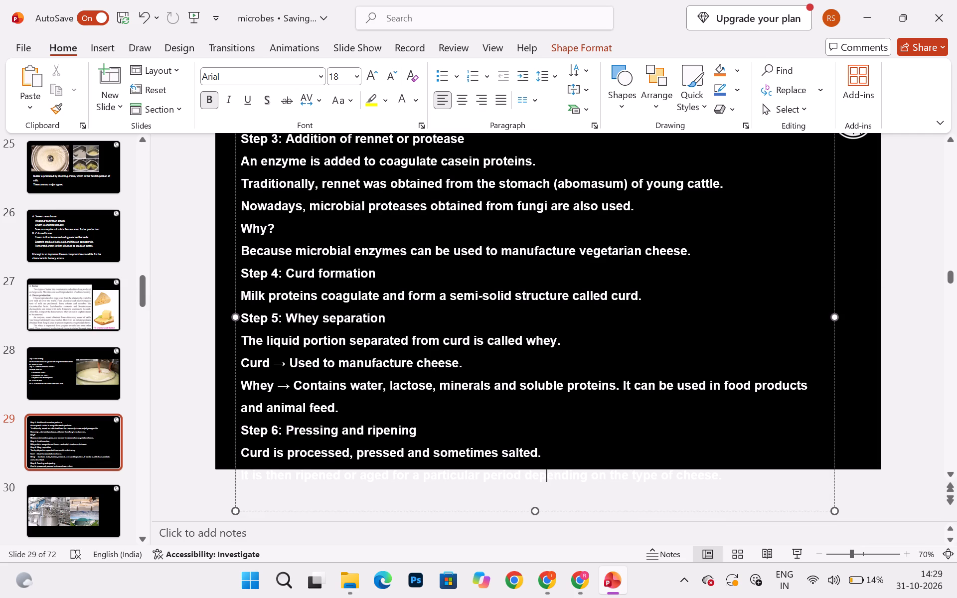
Delete the "Whey → Contains water, lactose, minerals and soluble proteins" bullet, including its food products and animal feed sentence.
{"action": "left_click_drag", "start_coordinate": [241, 384], "coordinate": [344, 412]}
{"action": "key", "text": "BackSpace"}
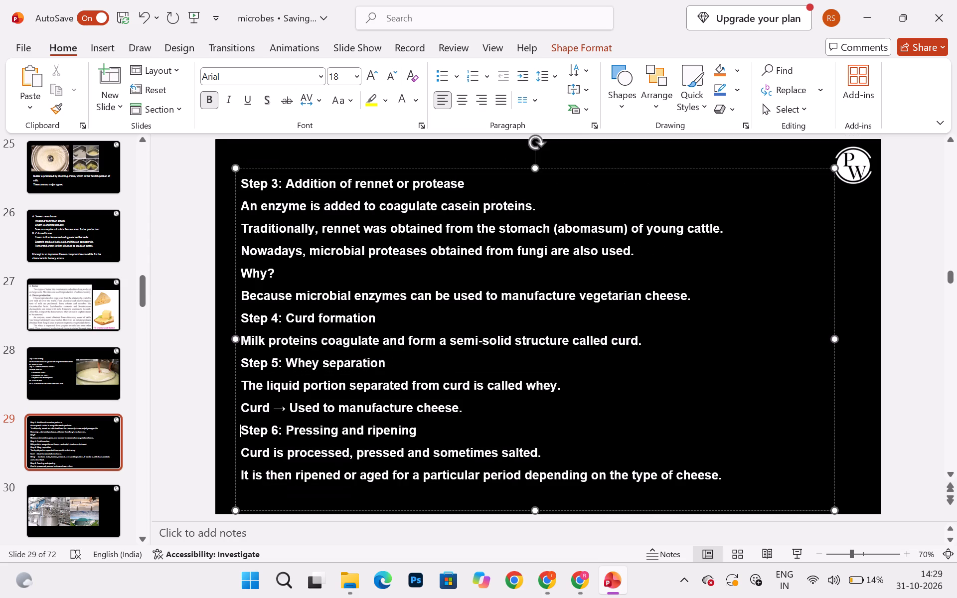
{"action": "left_click", "coordinate": [304, 489]}
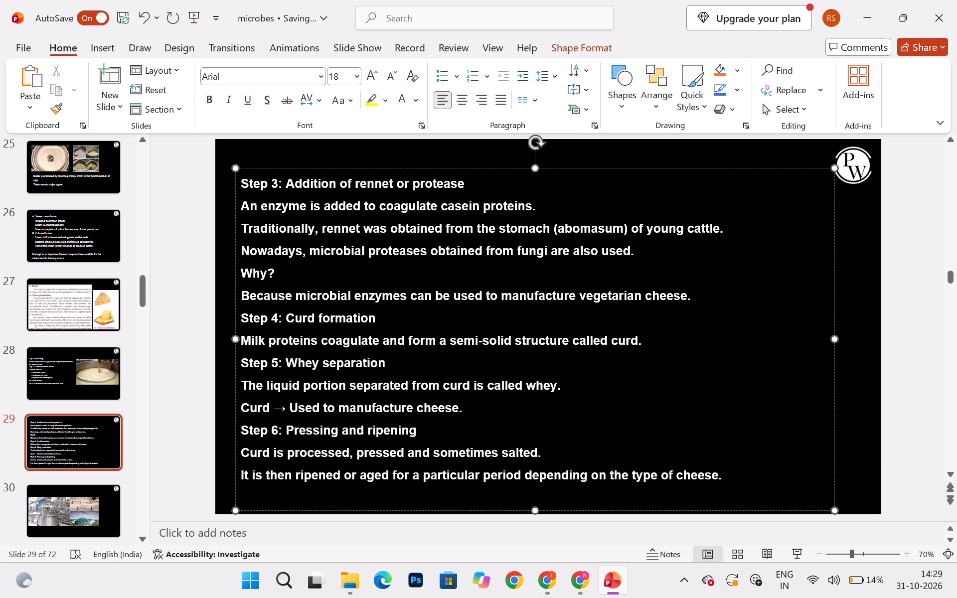
Join the "Because microbial enzymes can be used" sentence onto the "Why?" line above it.
{"action": "left_click", "coordinate": [804, 463]}
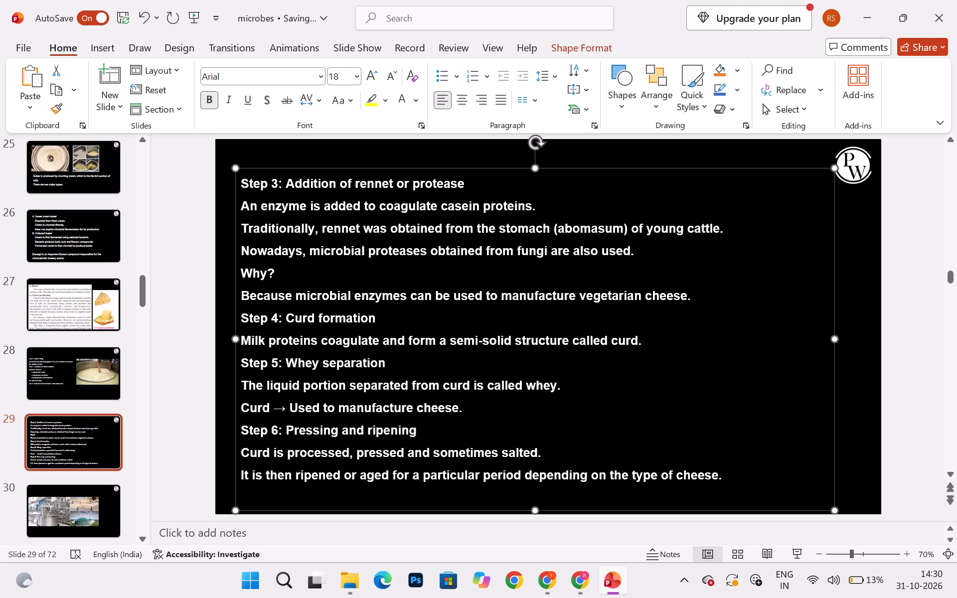
{"action": "left_click", "coordinate": [241, 298]}
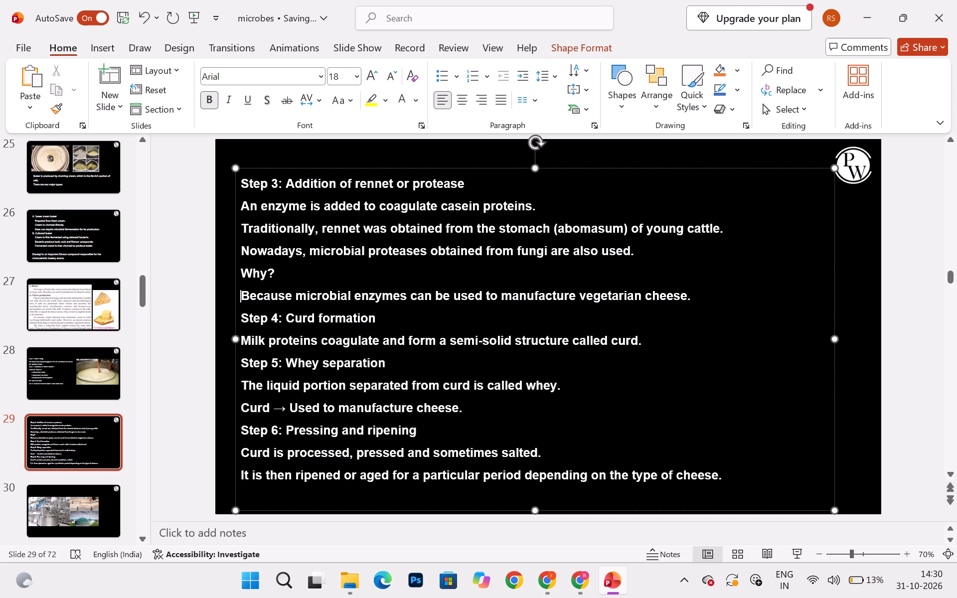
{"action": "key", "text": "BackSpace"}
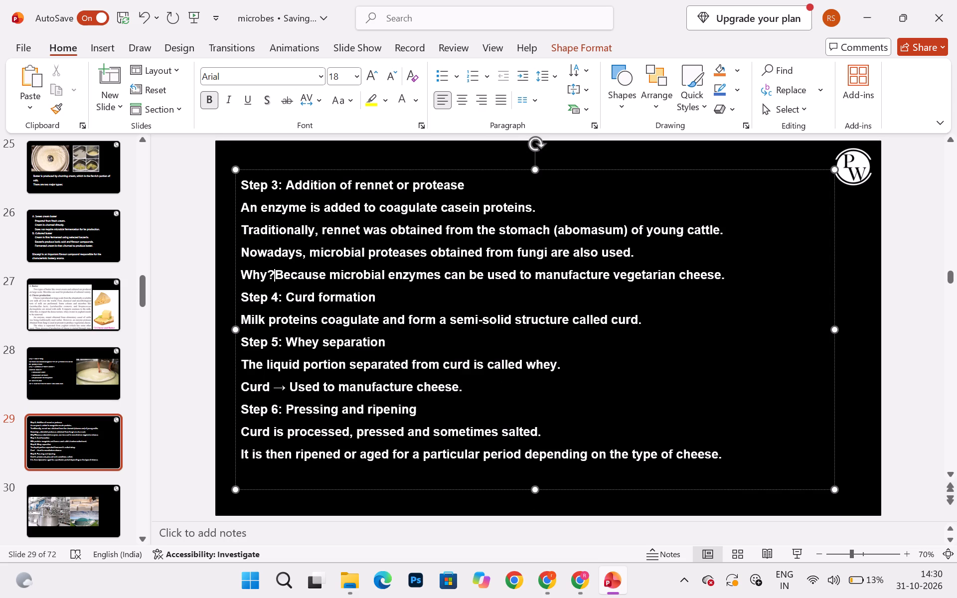
Delete the word "Why?" in front of the "Because microbial enzymes can be used" sentence on slide 29.
{"action": "key", "text": "BackSpace"}
{"action": "key", "text": "BackSpace"}
{"action": "key", "text": "BackSpace"}
{"action": "key", "text": "BackSpace"}
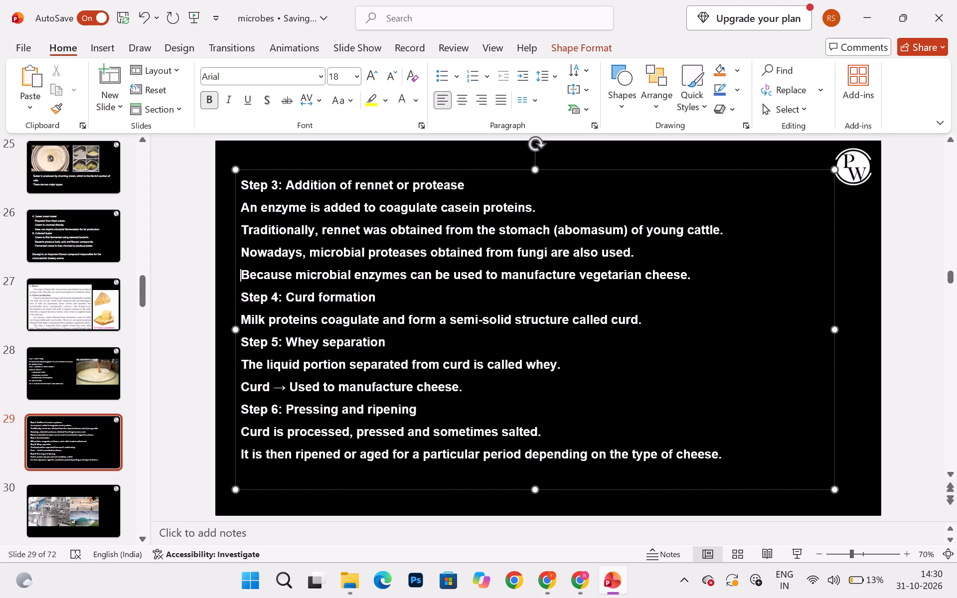